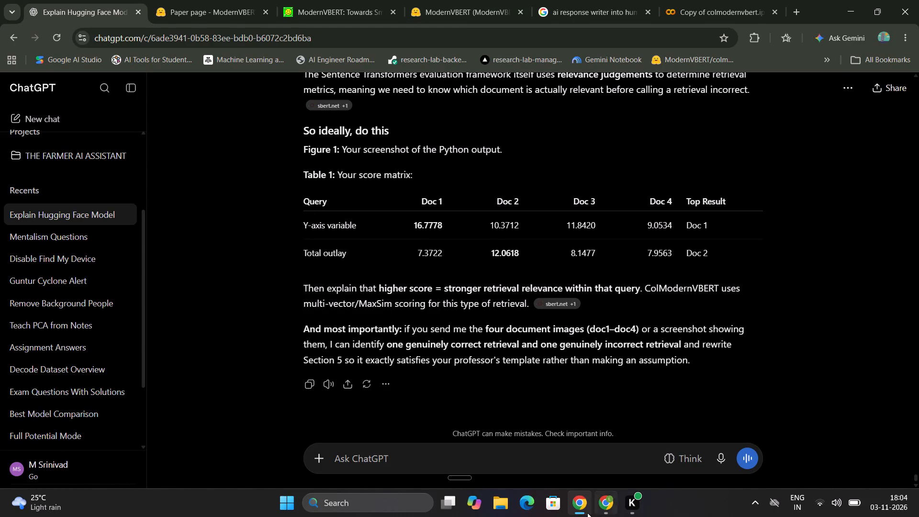
Check the case study template's instructions for sections 5 to 8 against the content of the report document in Google Docs.
left_click(613, 509)
scroll(511, 249, "down", 1)
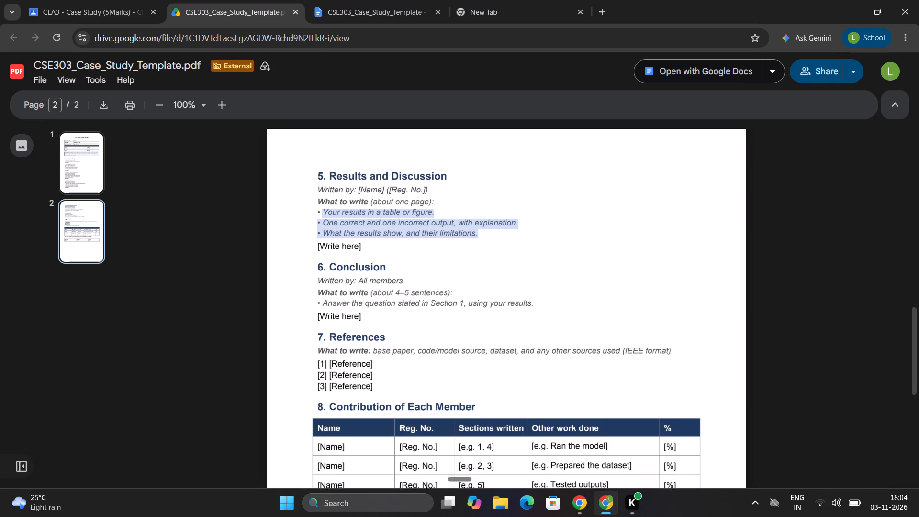
scroll(511, 249, "down", 1)
left_click(511, 249)
left_click(374, 0)
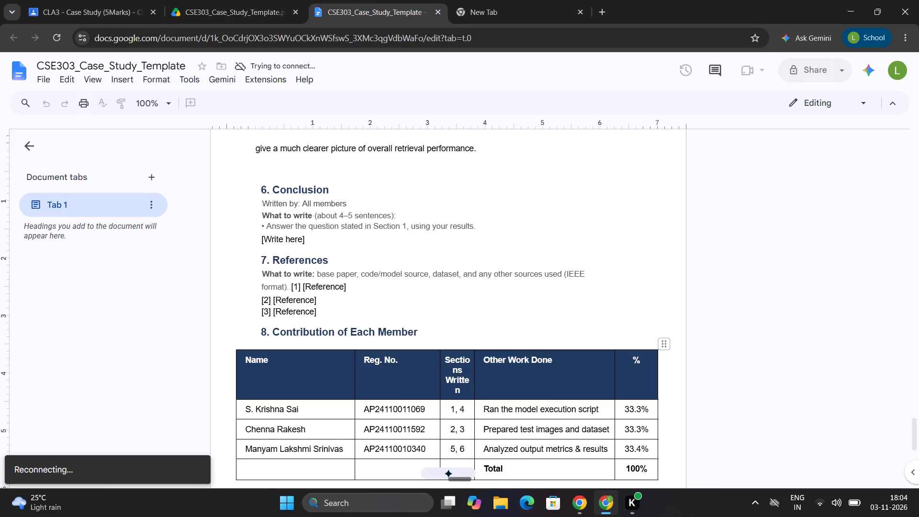
scroll(423, 403, "up", 1)
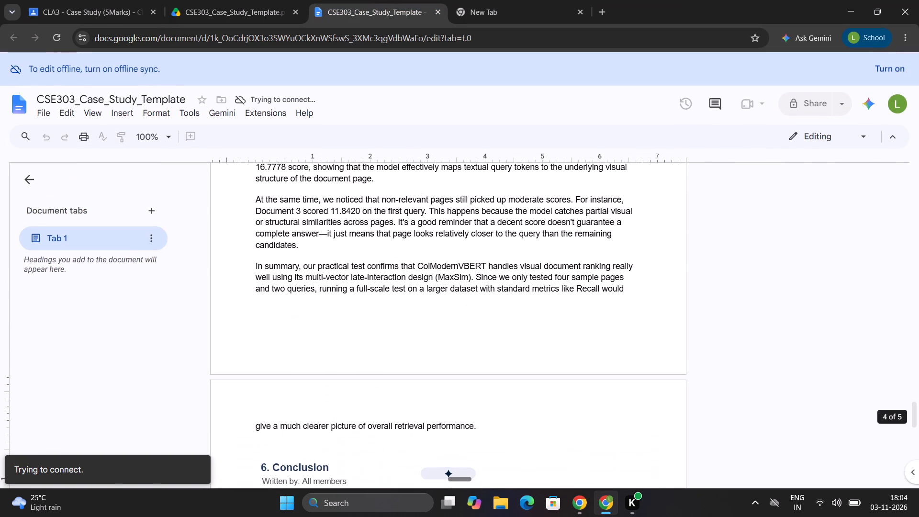
scroll(423, 403, "up", 2)
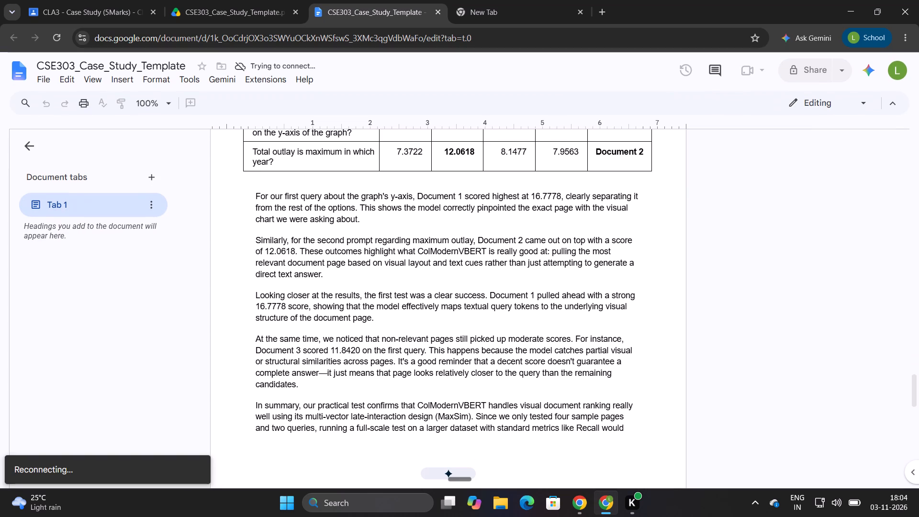
scroll(251, 329, "down", 4)
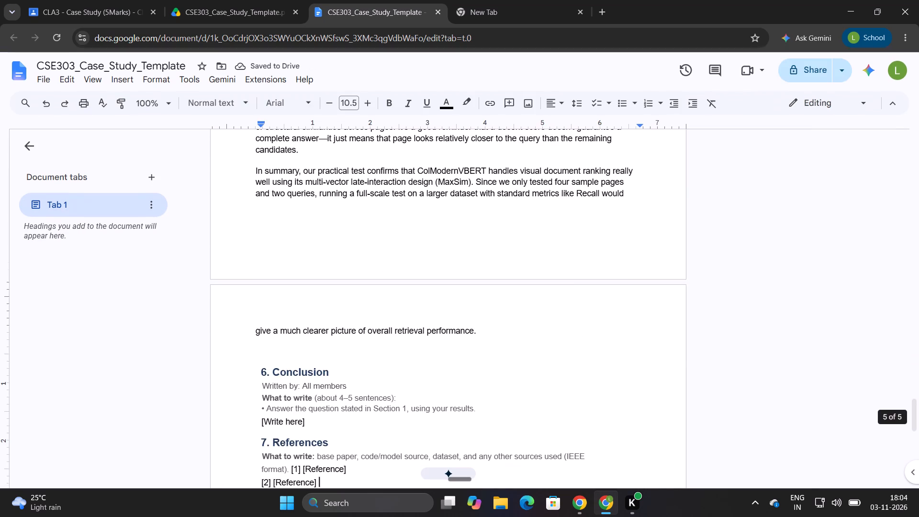
scroll(251, 329, "down", 2)
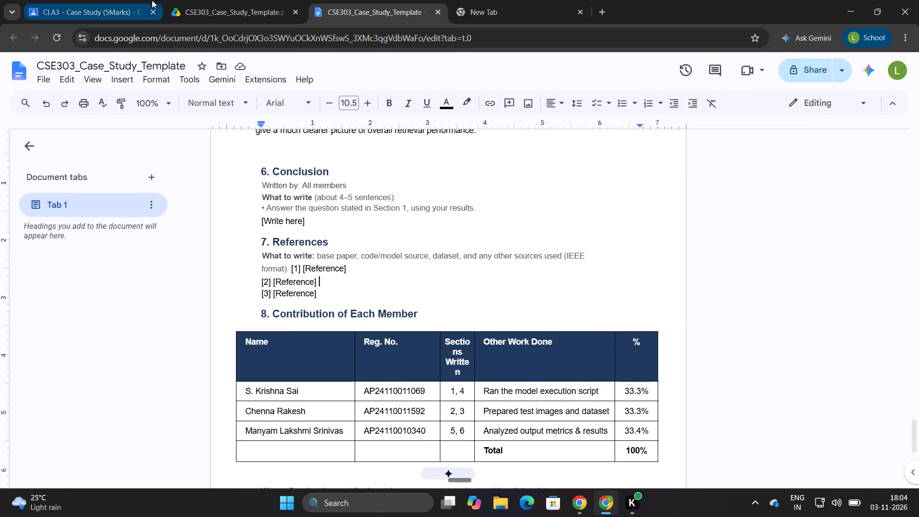
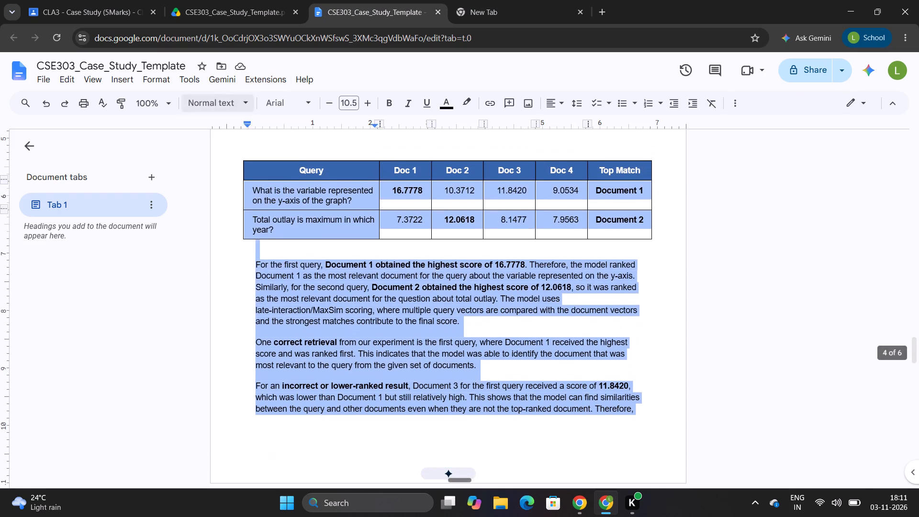
left_click_drag(254, 188, 255, 268)
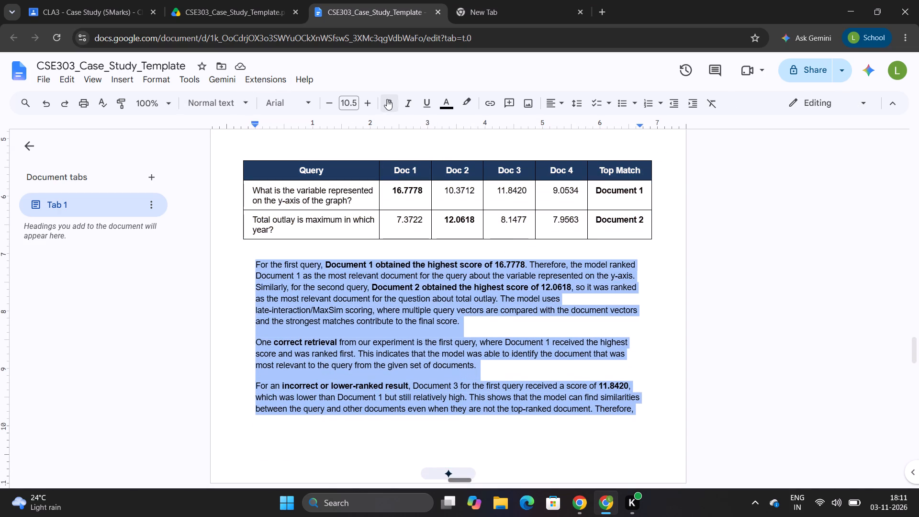
double_click(387, 101)
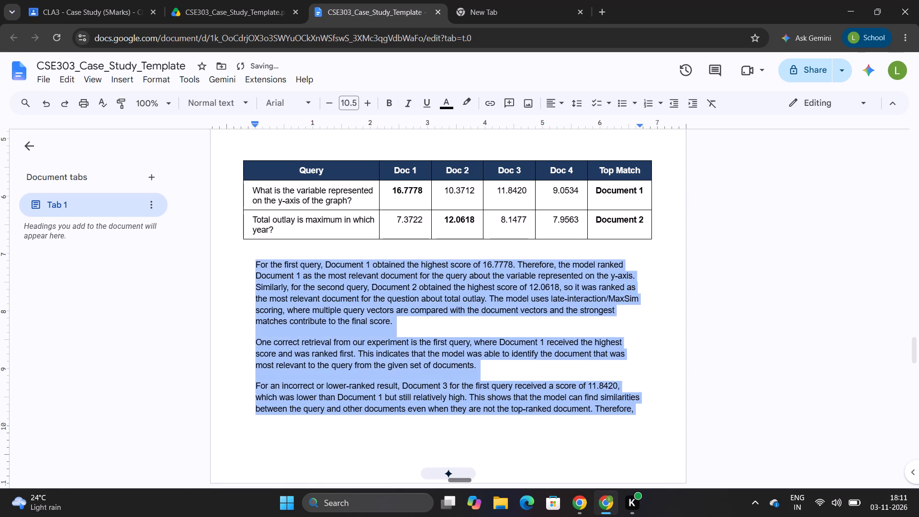
left_click(314, 321)
Delete the empty lines between the last results paragraph and the output screenshot.
scroll(314, 321, "down", 4)
scroll(312, 375, "down", 2)
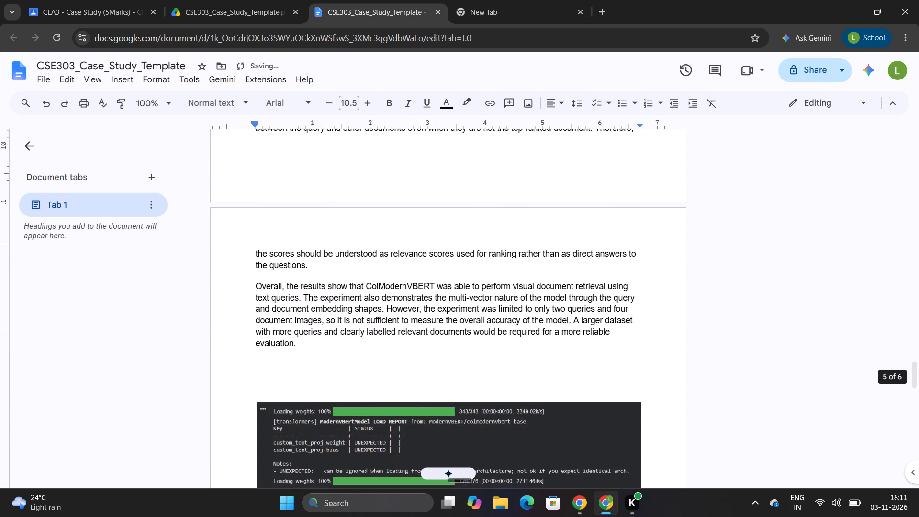
scroll(315, 364, "down", 3)
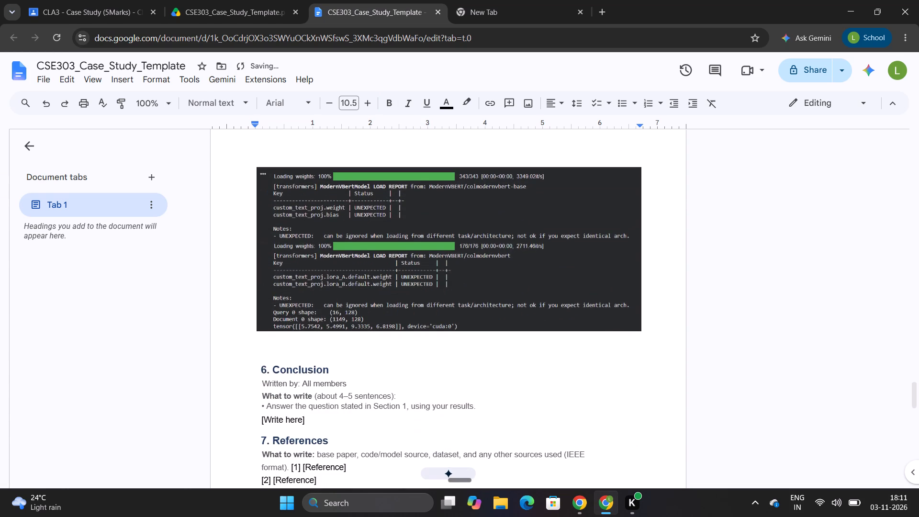
scroll(308, 247, "up", 2)
left_click(280, 262)
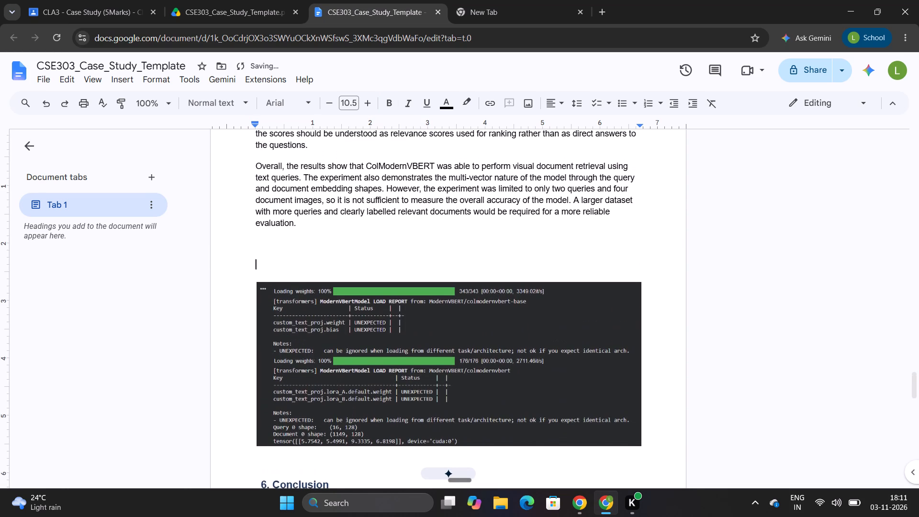
key("BackSpace")
key("BackSpace")
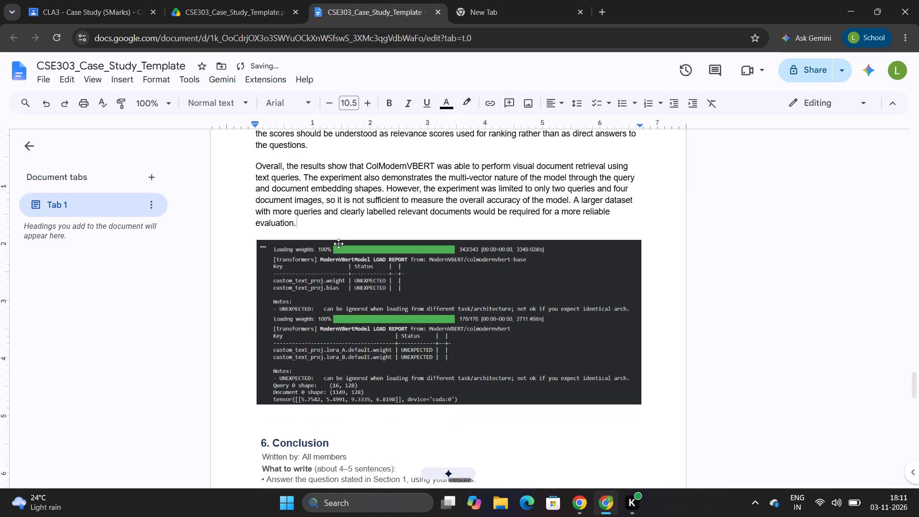
Rewrite the paragraphs below the score table using Refine with the prompt "humanize the selected text only" and accept all suggestions.
left_click_drag(295, 225, 265, 169)
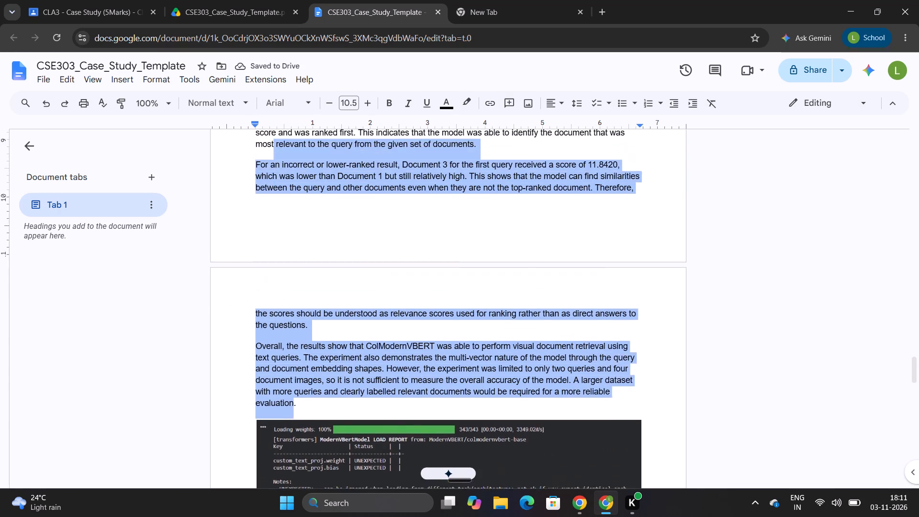
left_click_drag(265, 169, 256, 165)
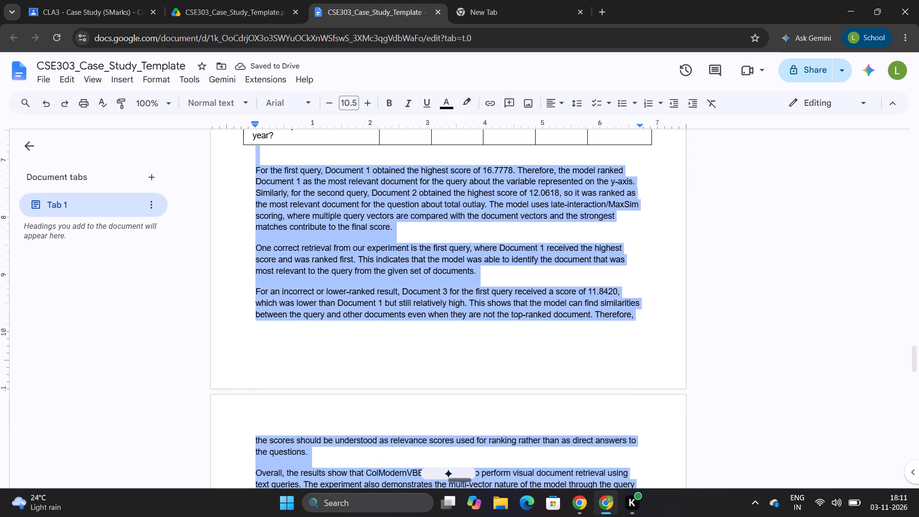
left_click_drag(256, 165, 255, 170)
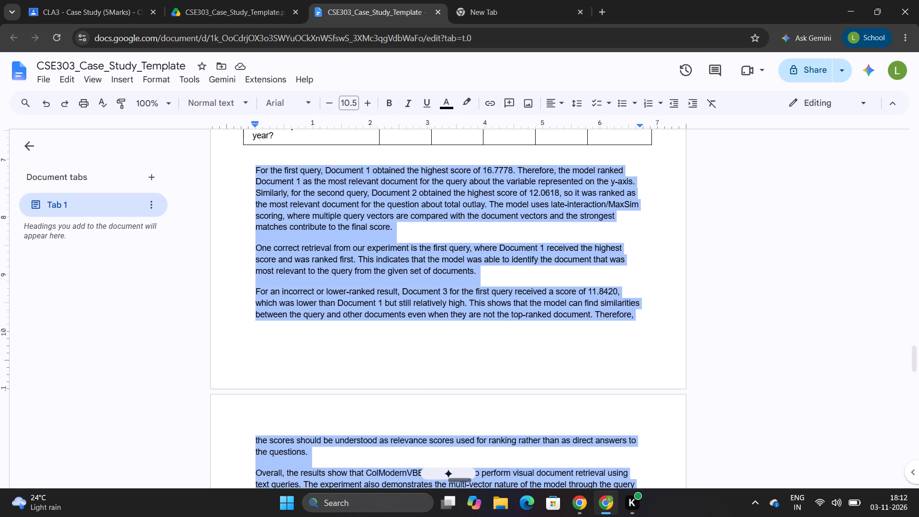
scroll(363, 404, "down", 3)
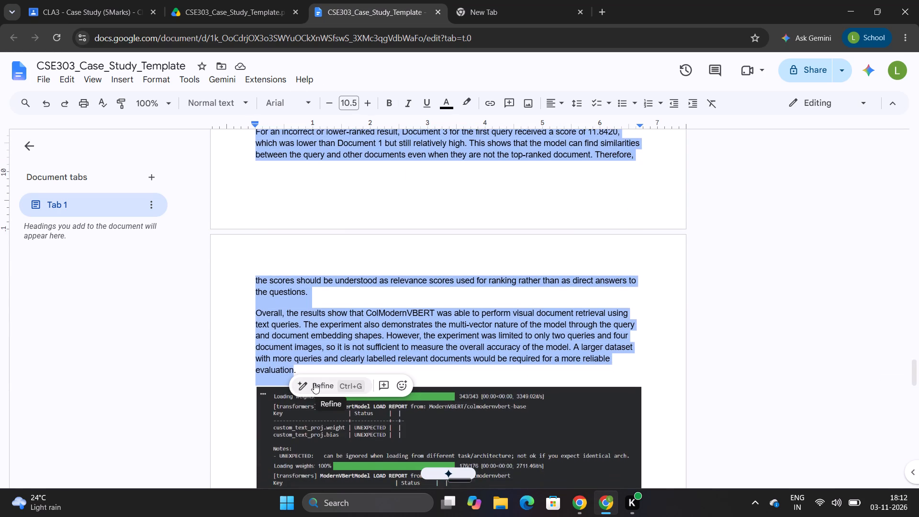
left_click(314, 383)
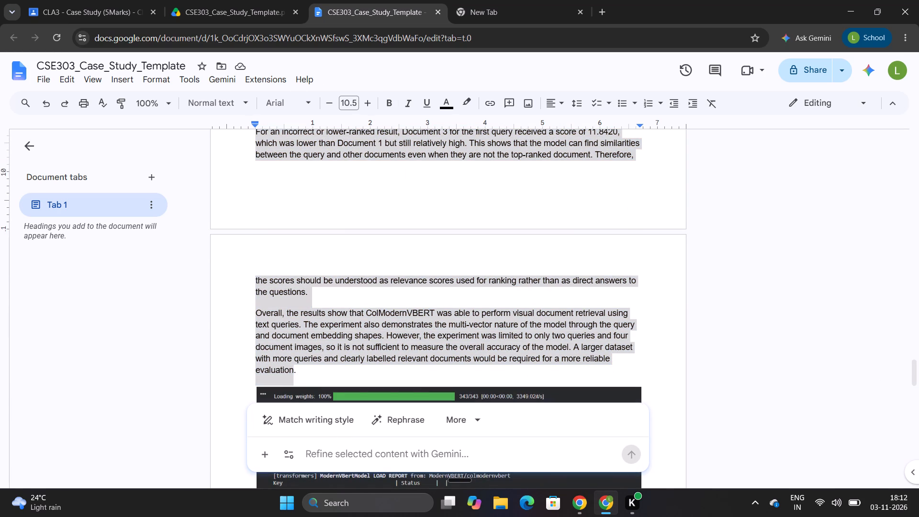
type("huma")
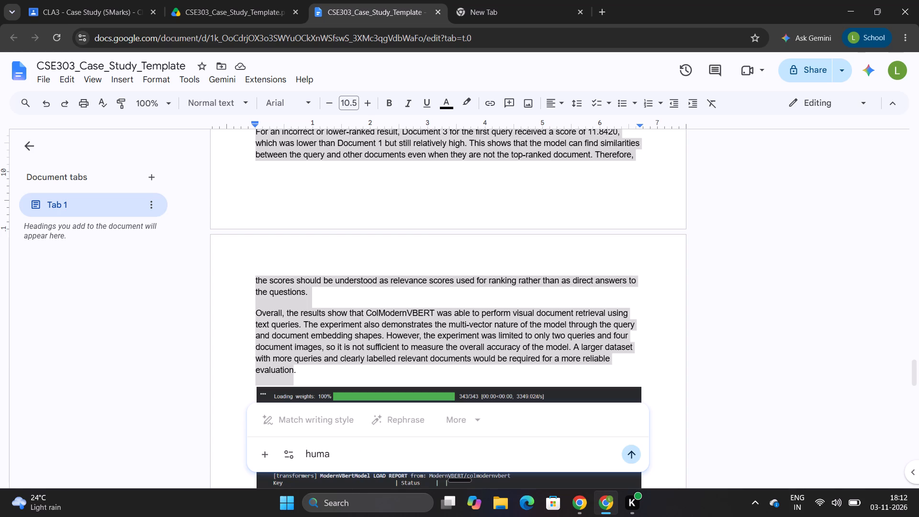
type("nize the selected test")
key("BackSpace")
key("BackSpace")
type("xt on")
type("ly")
key("Return")
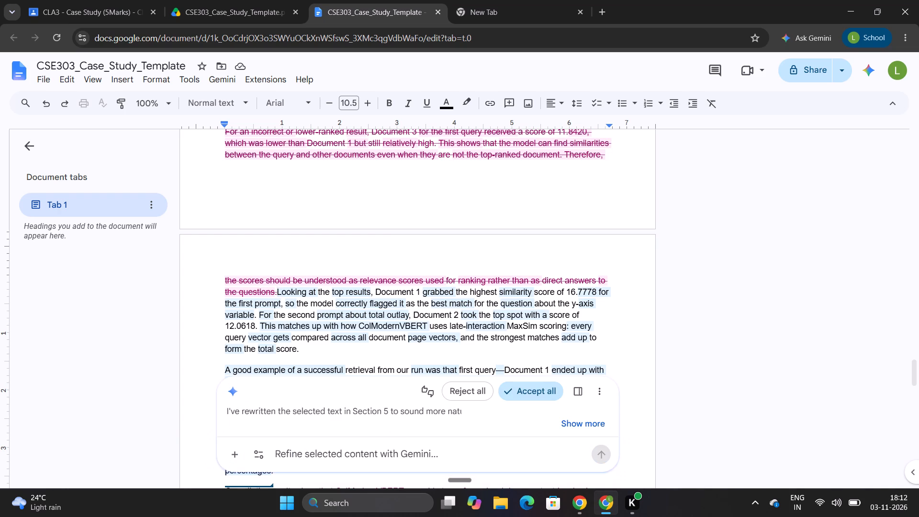
left_click(540, 383)
Review the rewritten results text and continue down to the 6. Conclusion section.
scroll(475, 300, "down", 1)
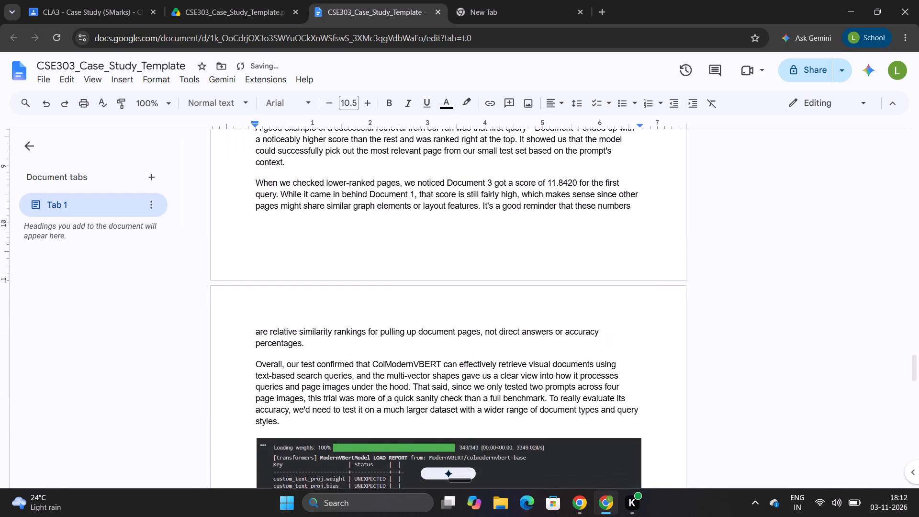
scroll(475, 300, "down", 5)
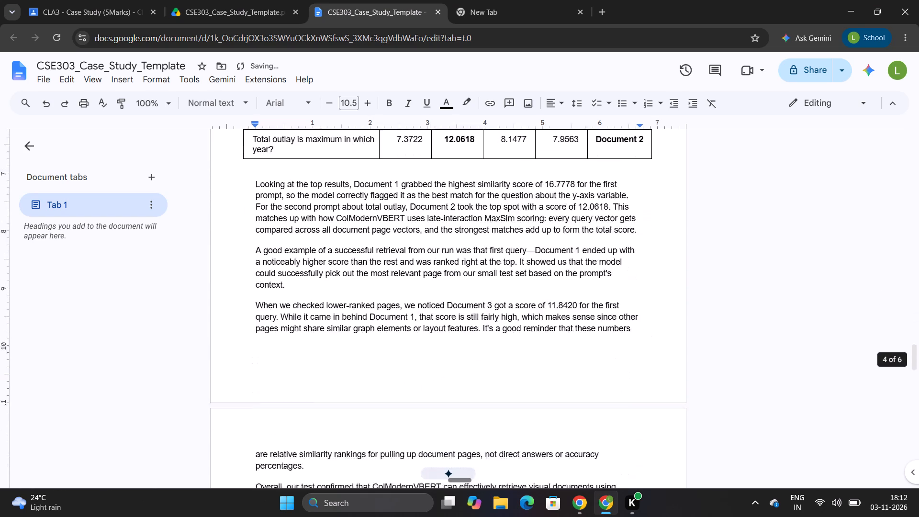
scroll(475, 300, "down", 3)
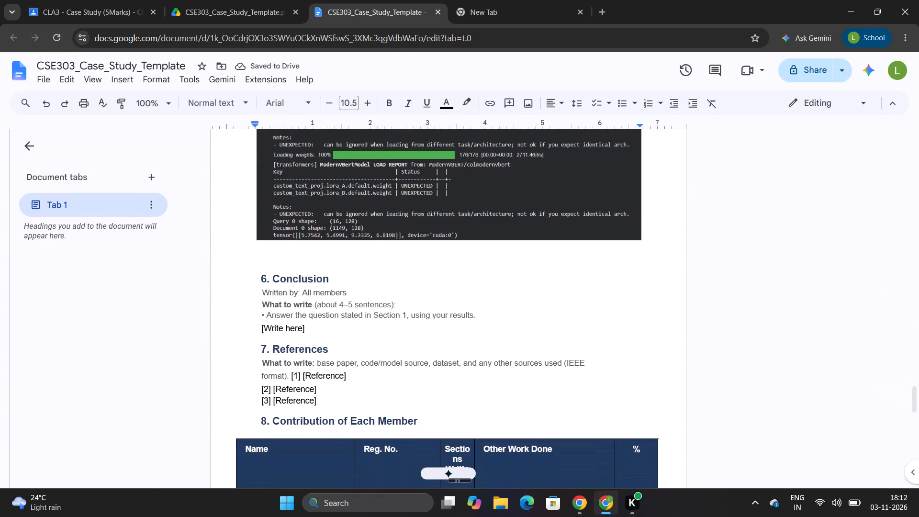
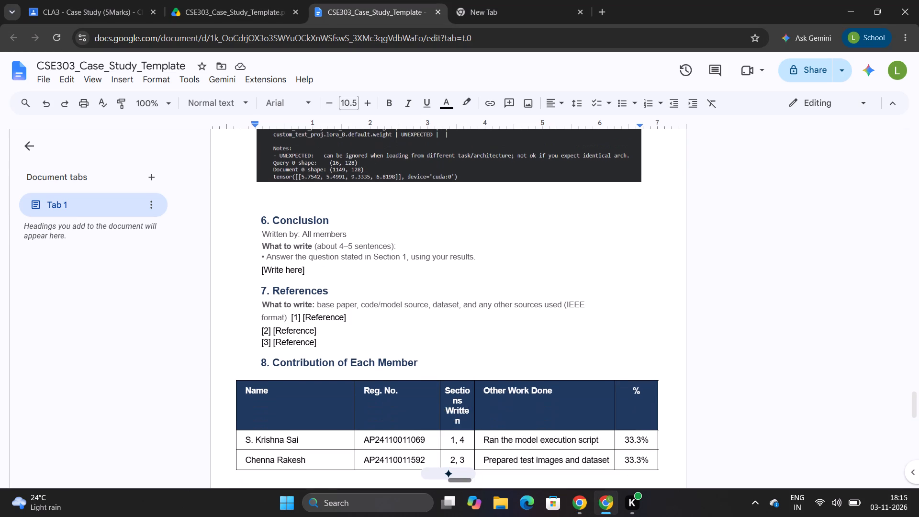
left_click_drag(262, 243, 303, 265)
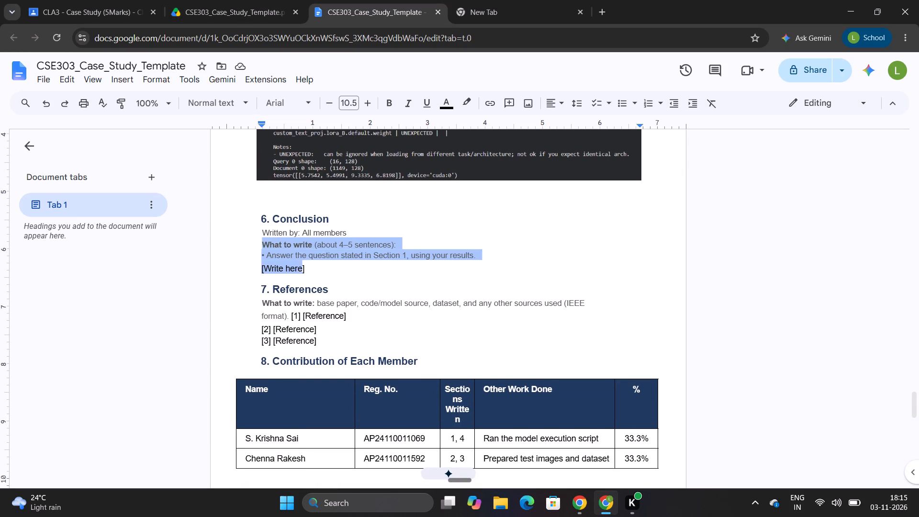
left_click_drag(303, 265, 305, 267)
key("ctrl+v")
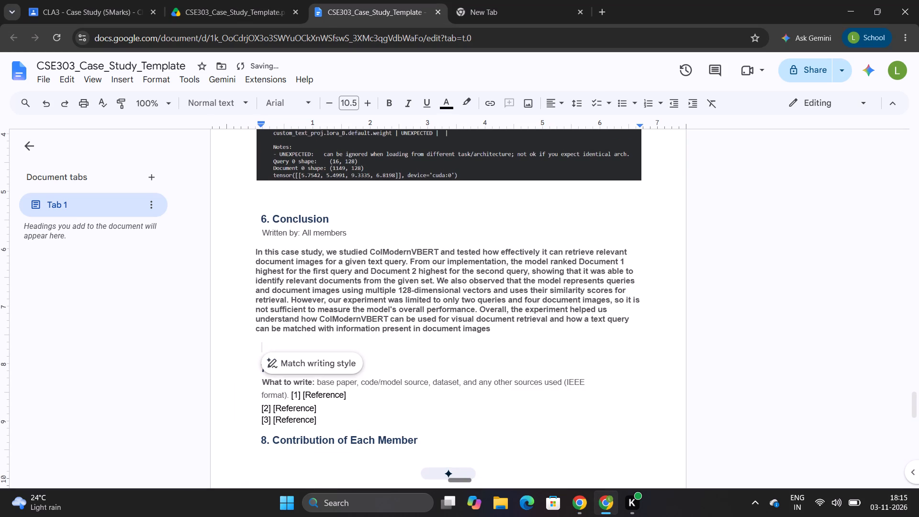
Replace "All members" in the Conclusion's Written by line with the three group members' names, separated by commas.
left_click(348, 234)
key("BackSpace")
key("BackSpace")
key("BackSpace")
key("BackSpace")
key("BackSpace")
key("BackSpace")
key("BackSpace")
key("BackSpace")
key("BackSpace")
key("BackSpace")
key("BackSpace")
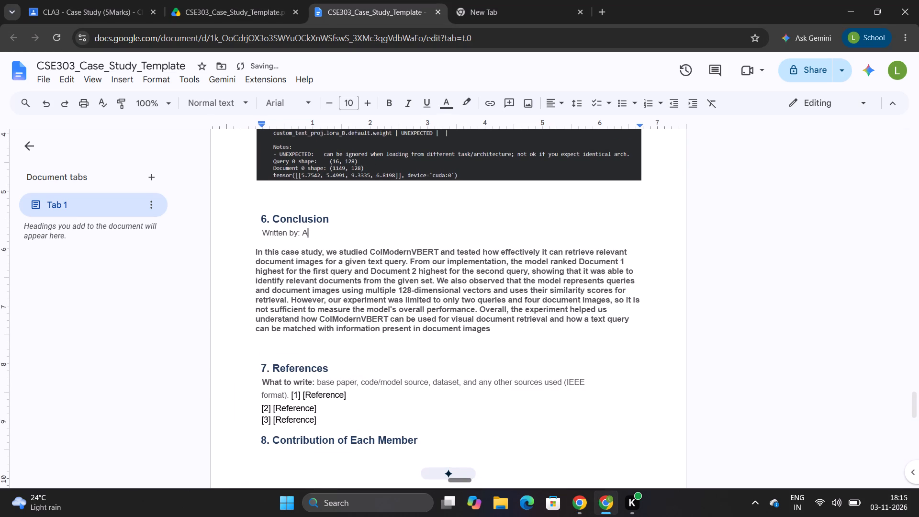
key("BackSpace")
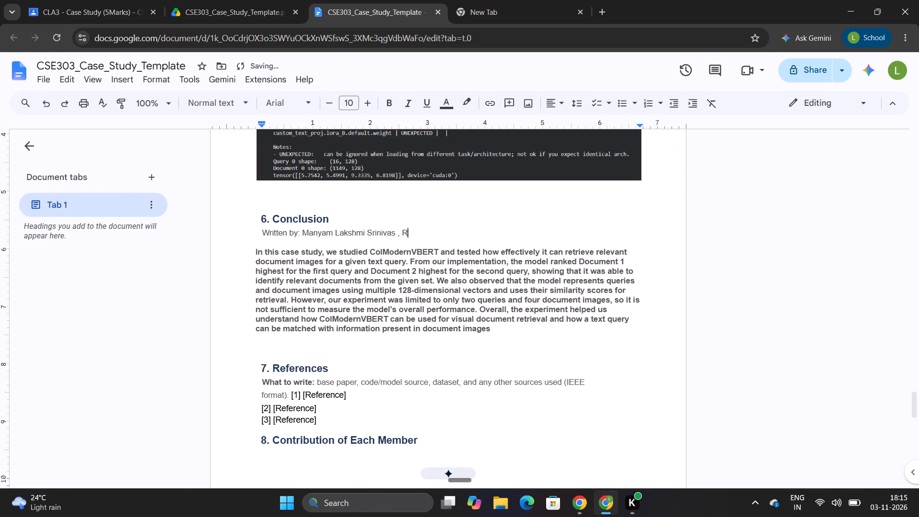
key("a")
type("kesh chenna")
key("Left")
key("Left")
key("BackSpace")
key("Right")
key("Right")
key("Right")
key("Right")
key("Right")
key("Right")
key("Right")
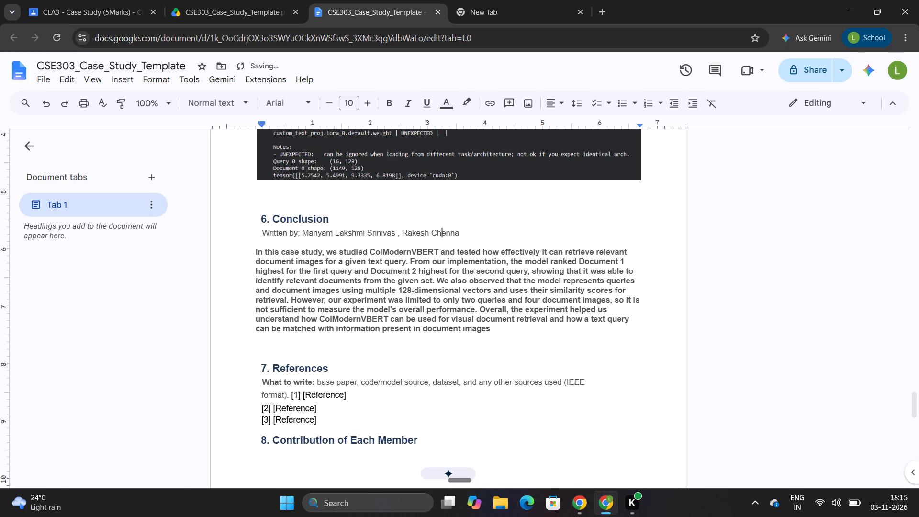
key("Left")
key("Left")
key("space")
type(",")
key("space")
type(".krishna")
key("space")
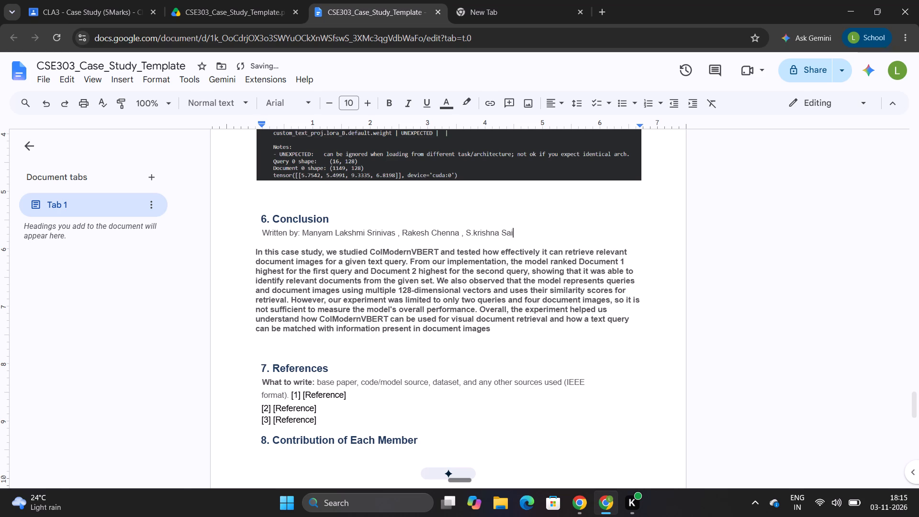
Remove the bold from the pasted conclusion paragraph and set its text color to black.
left_click_drag(254, 252, 504, 326)
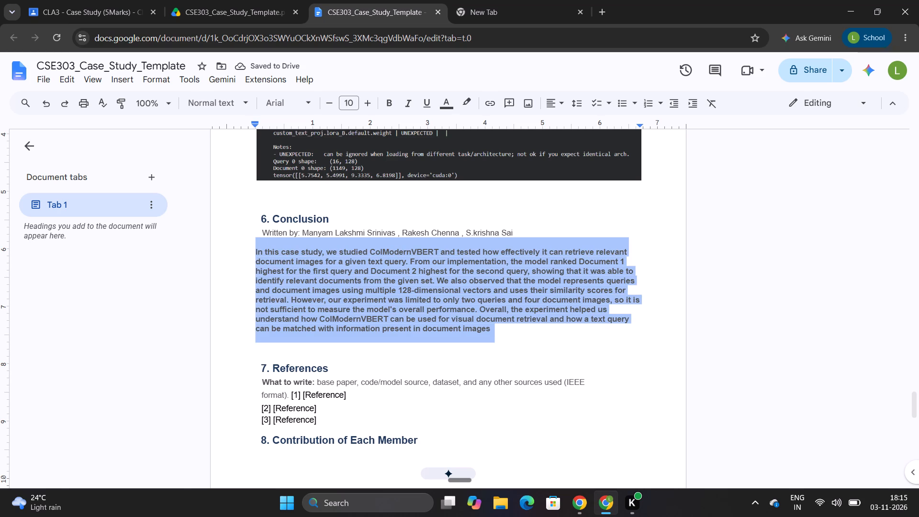
left_click_drag(504, 326, 502, 326)
left_click(390, 106)
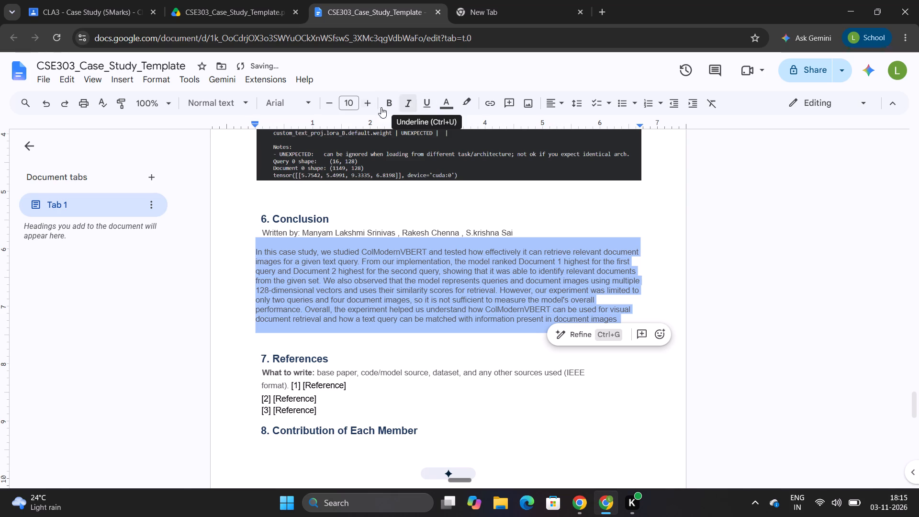
left_click(454, 104)
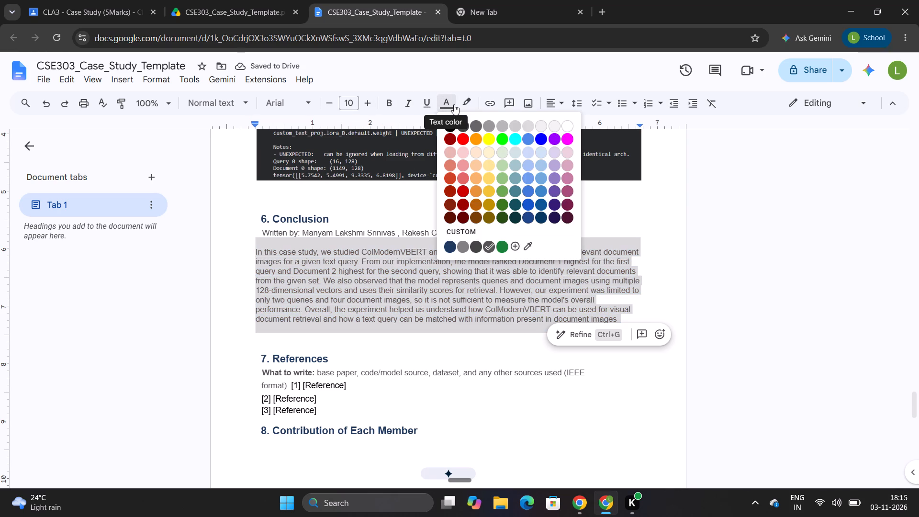
left_click(451, 129)
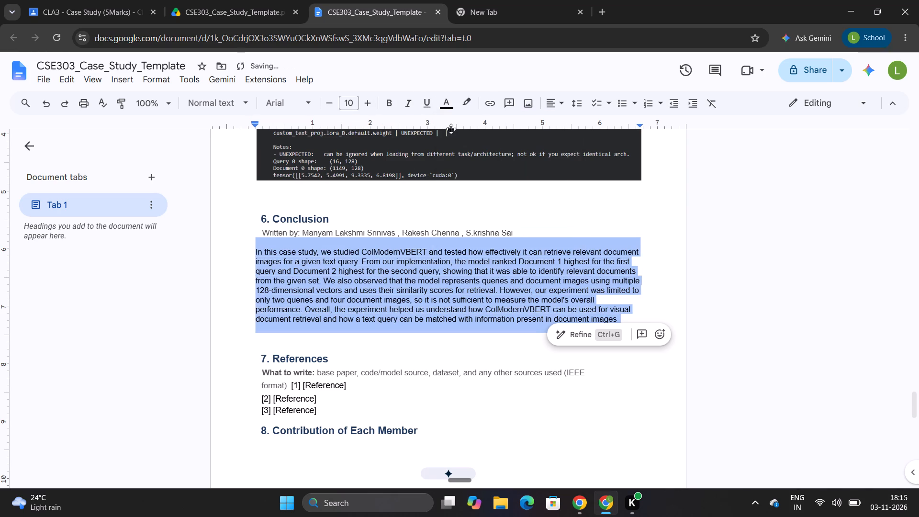
Increase the line spacing of the conclusion paragraph slightly.
left_click(572, 103)
left_click(588, 144)
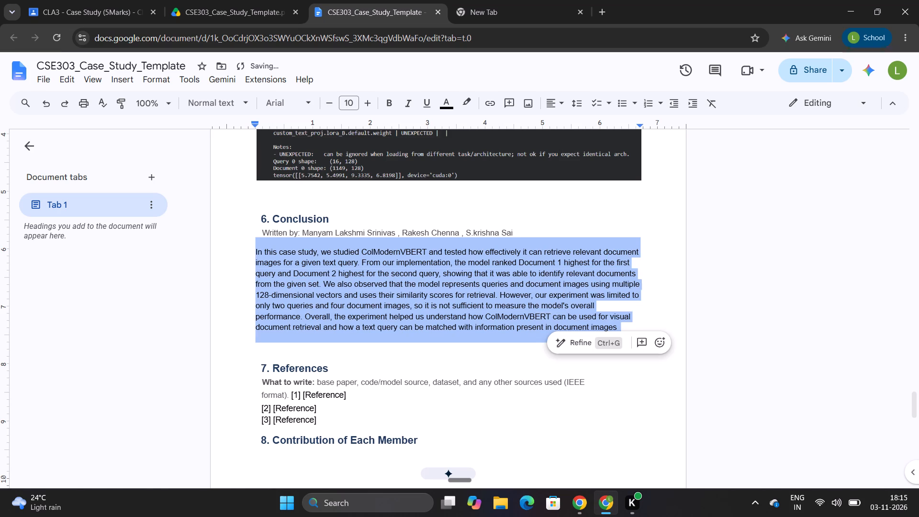
left_click(537, 207)
Compare the conclusion with the results paragraph above the output screenshot, and set the conclusion paragraph's font size to 10.5.
left_click_drag(254, 253, 537, 336)
scroll(483, 303, "up", 4)
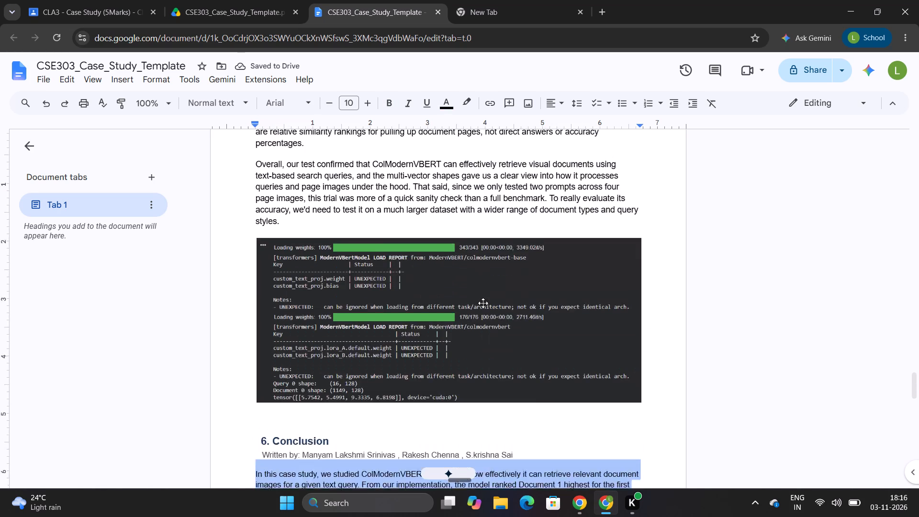
left_click_drag(253, 199, 301, 226)
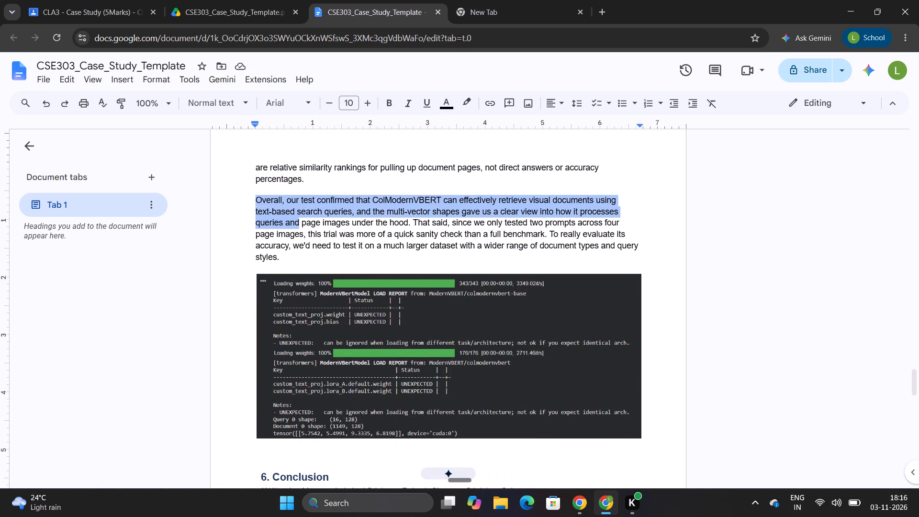
left_click_drag(301, 226, 307, 231)
scroll(307, 231, "down", 2)
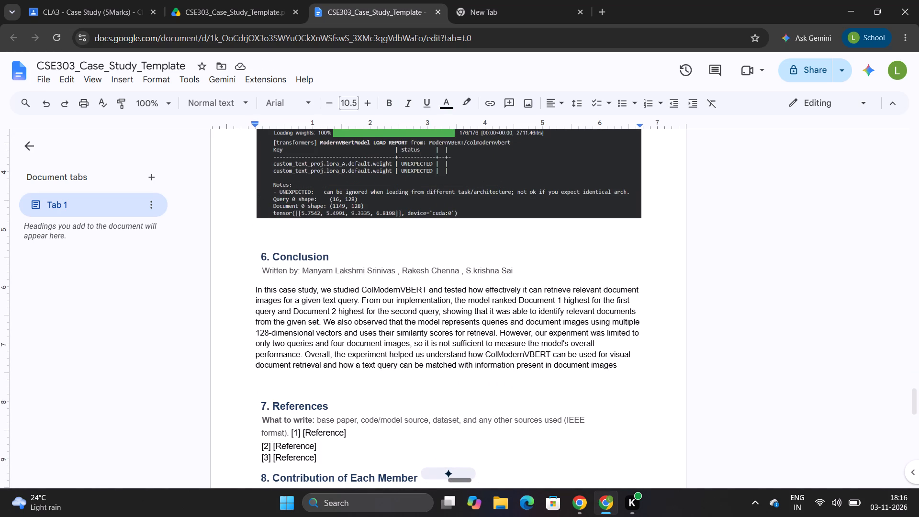
left_click_drag(255, 288, 616, 363)
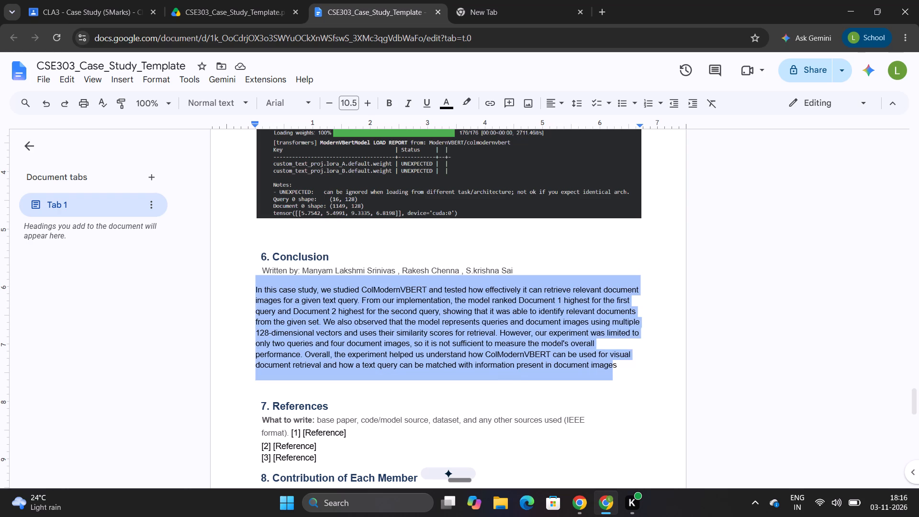
left_click_drag(616, 363, 616, 366)
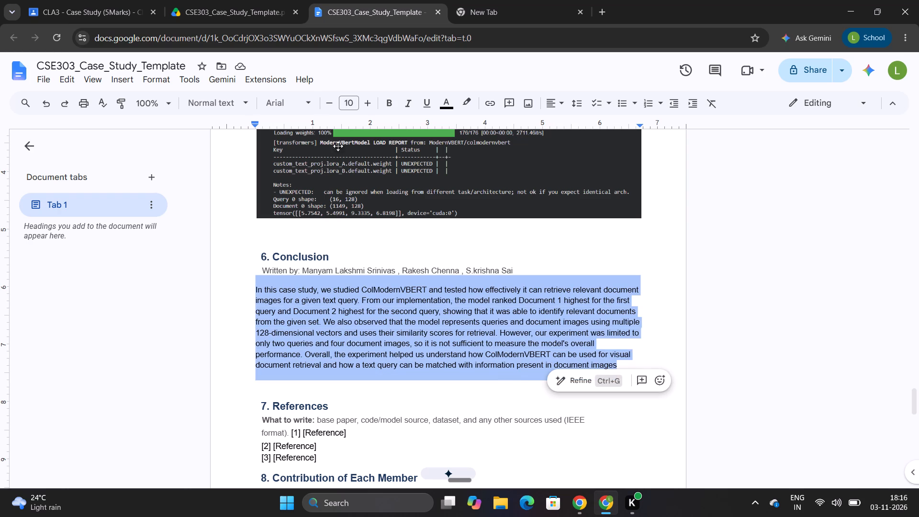
left_click(367, 104)
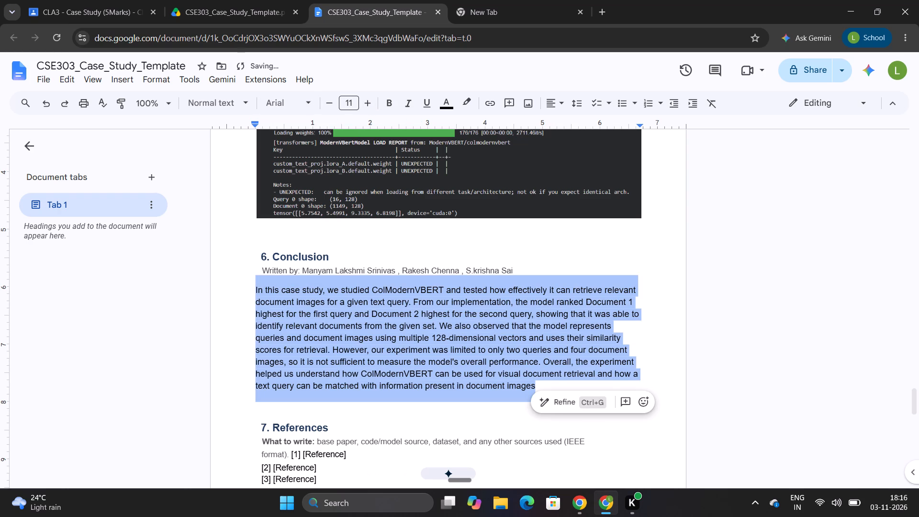
left_click(352, 104)
key("BackSpace")
key("BackSpace")
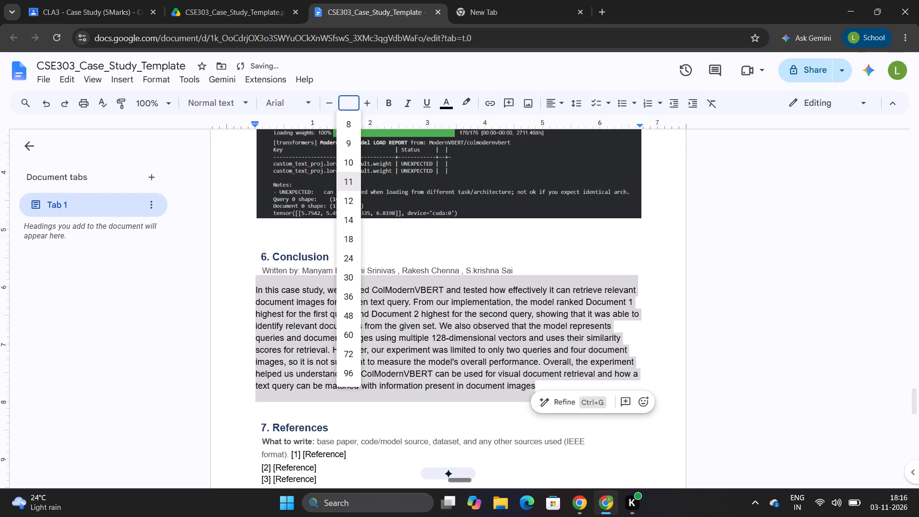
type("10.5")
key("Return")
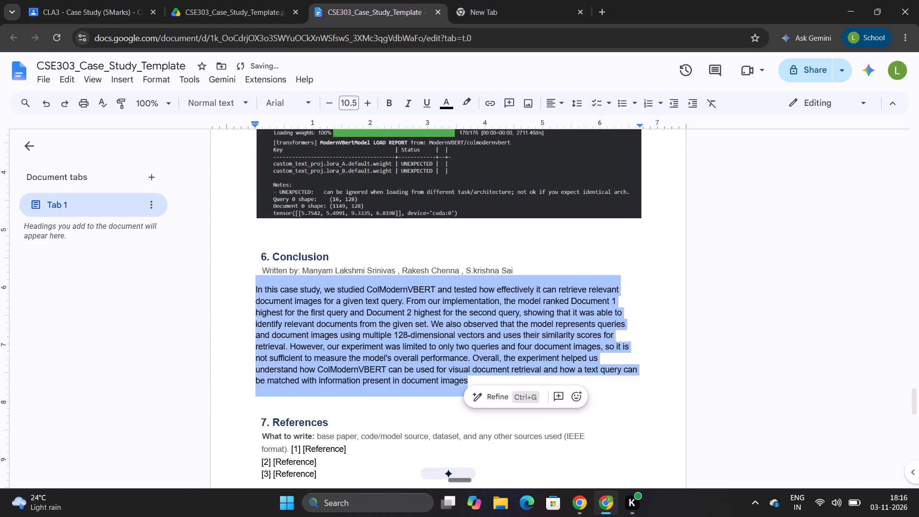
left_click(519, 256)
scroll(479, 339, "down", 5)
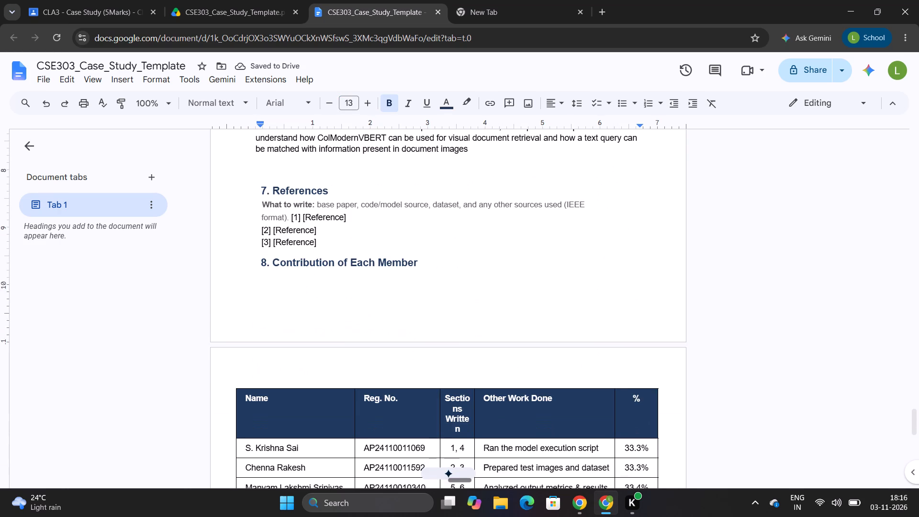
left_click(578, 514)
left_click(488, 453)
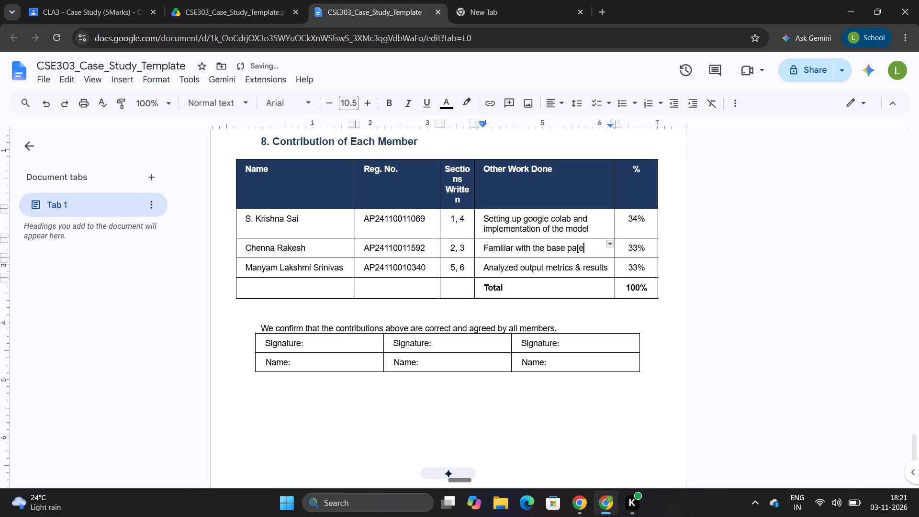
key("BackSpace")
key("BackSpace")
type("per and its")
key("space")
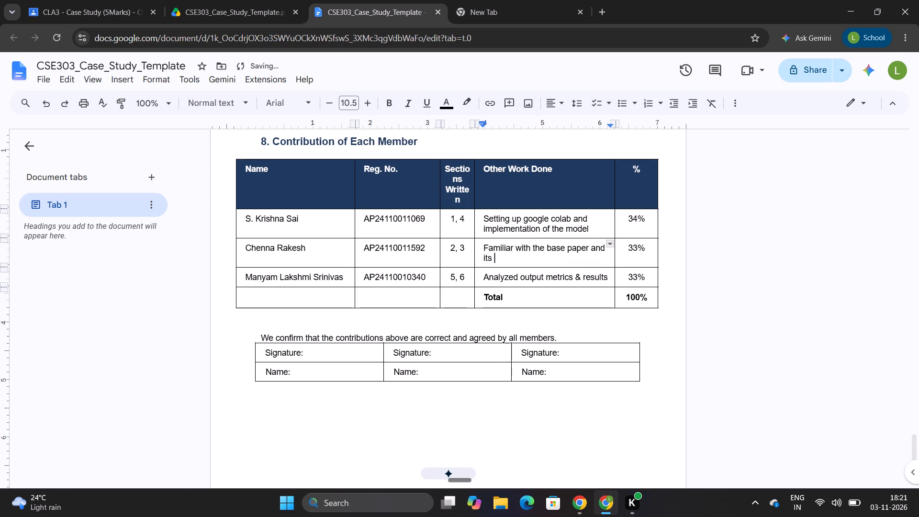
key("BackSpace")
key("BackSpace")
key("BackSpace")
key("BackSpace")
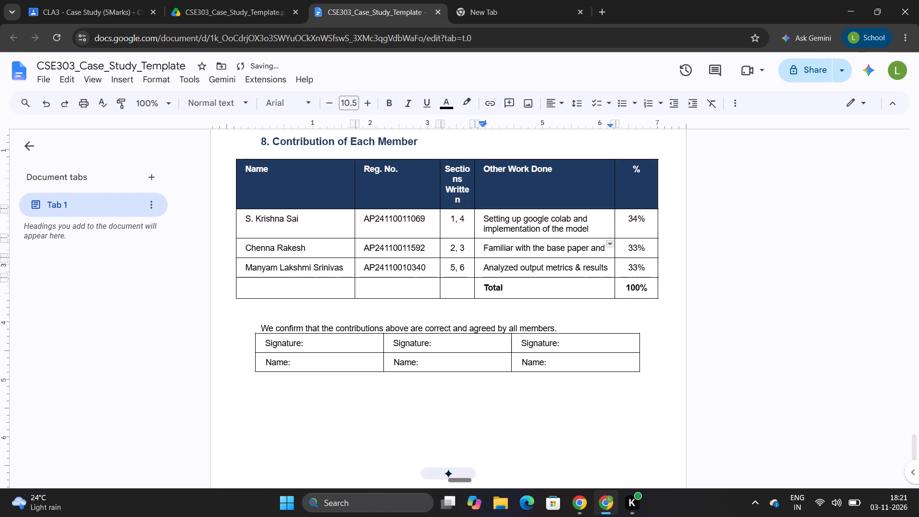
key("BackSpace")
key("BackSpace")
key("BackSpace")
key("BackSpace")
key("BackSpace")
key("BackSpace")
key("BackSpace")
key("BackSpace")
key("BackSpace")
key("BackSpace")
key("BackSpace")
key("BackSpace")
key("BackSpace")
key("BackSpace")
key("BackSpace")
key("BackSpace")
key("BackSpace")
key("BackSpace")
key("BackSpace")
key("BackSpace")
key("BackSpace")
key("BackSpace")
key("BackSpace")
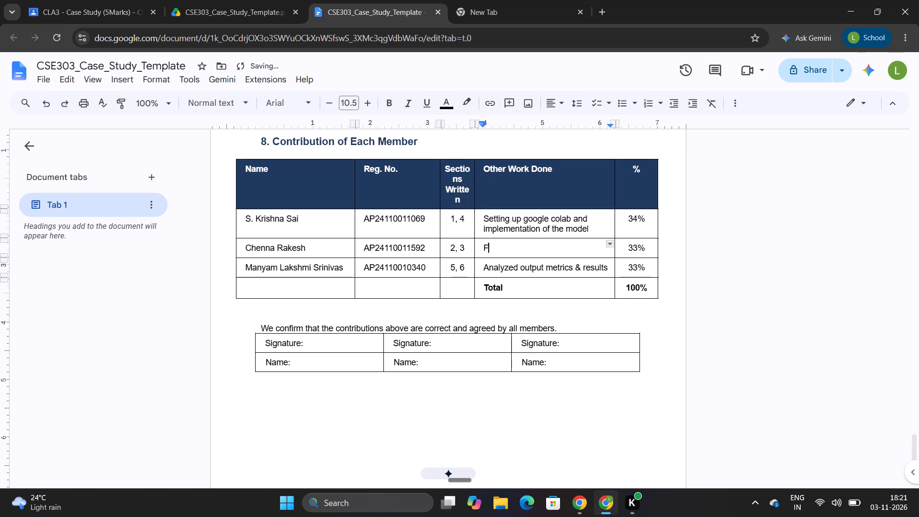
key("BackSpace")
Fill the second member's Other Work Done cell with "Gone through the Base Paper and model working and its interpretation".
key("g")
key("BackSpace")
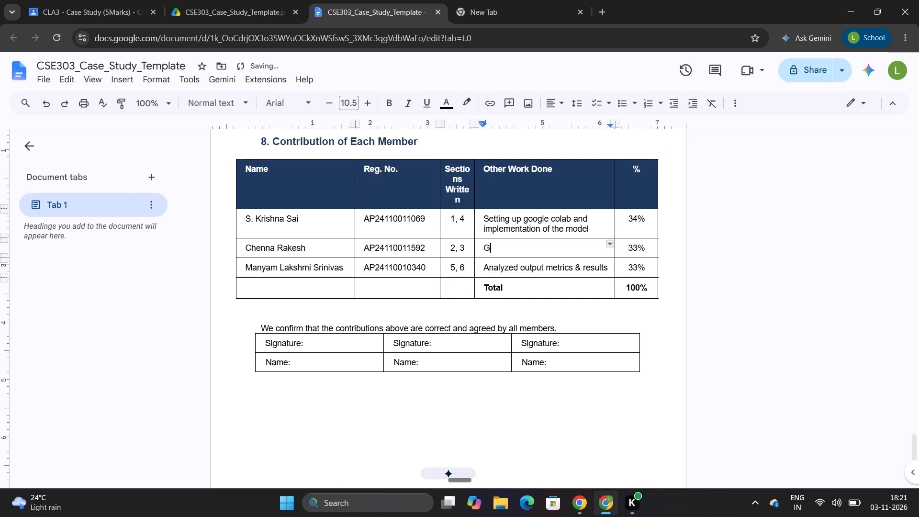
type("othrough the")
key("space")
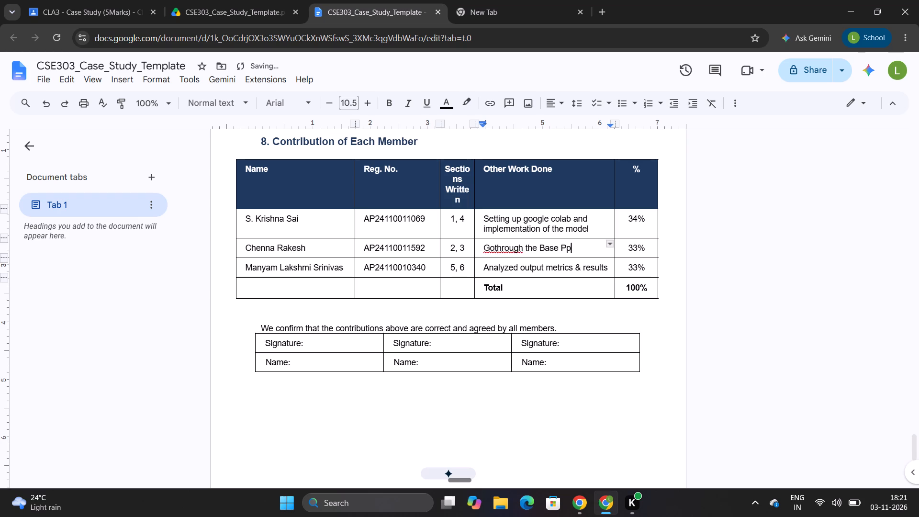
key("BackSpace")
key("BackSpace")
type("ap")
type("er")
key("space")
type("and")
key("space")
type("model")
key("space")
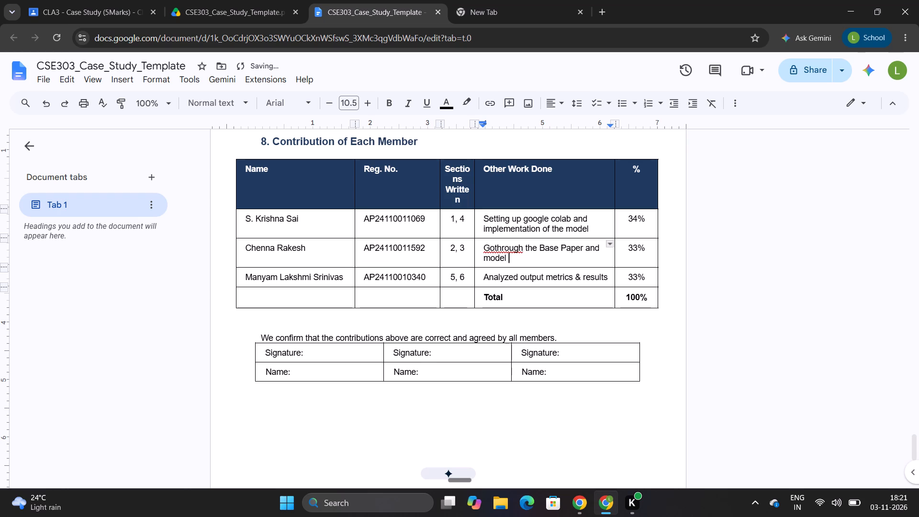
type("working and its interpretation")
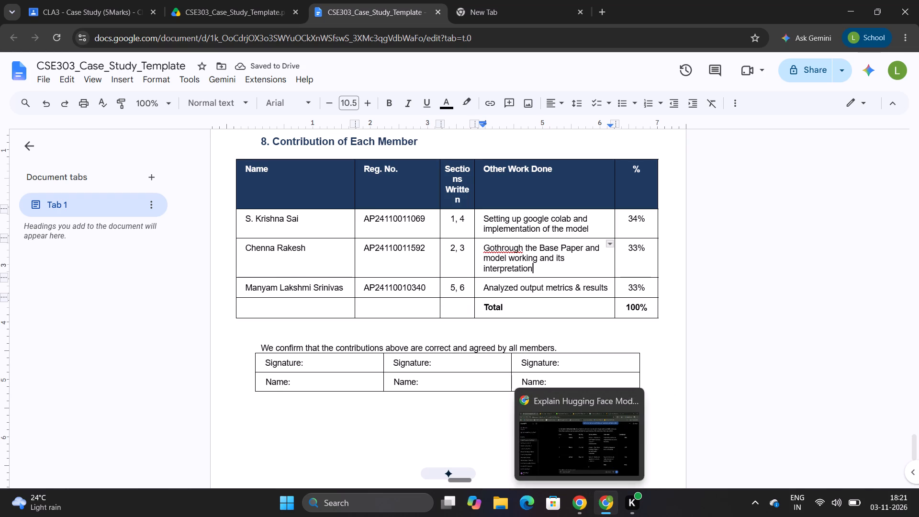
left_click(495, 247)
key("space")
key("BackSpace")
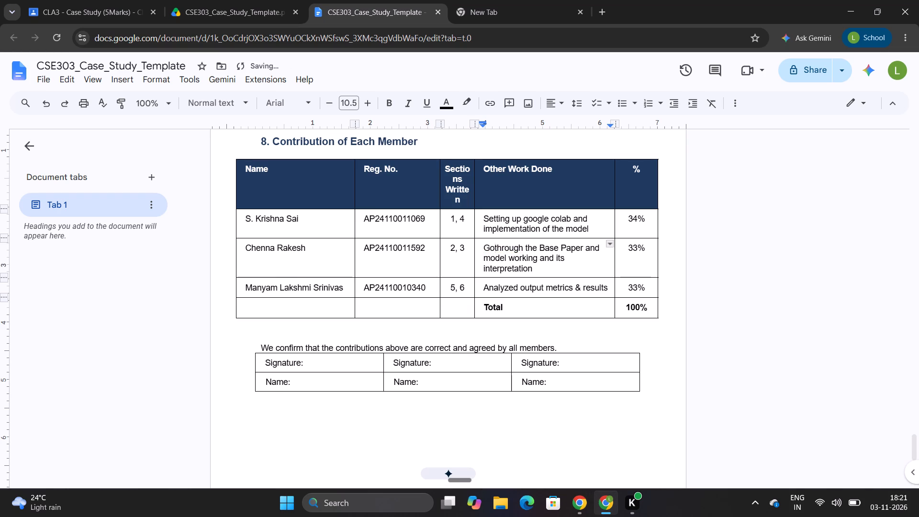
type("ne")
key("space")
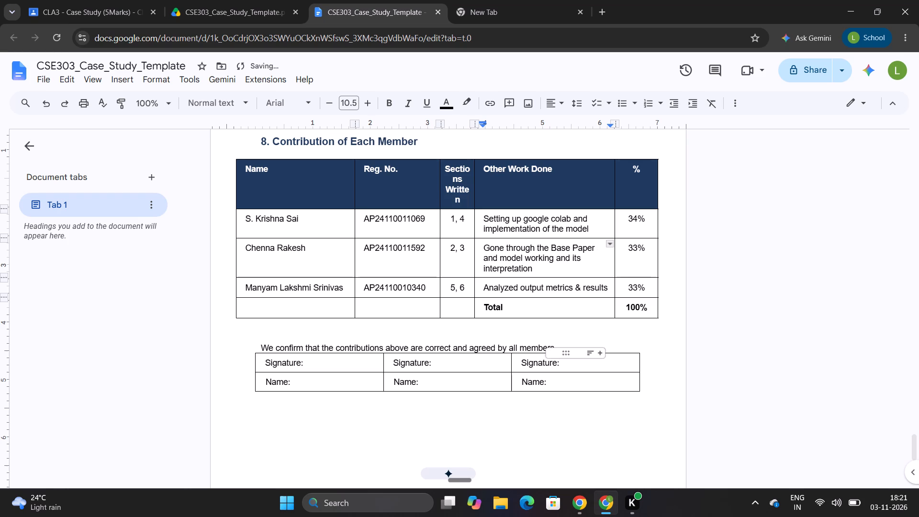
Check ChatGPT's suggested table and change the opening words of the second member's Other Work Done entry to "Glance at".
left_click(588, 507)
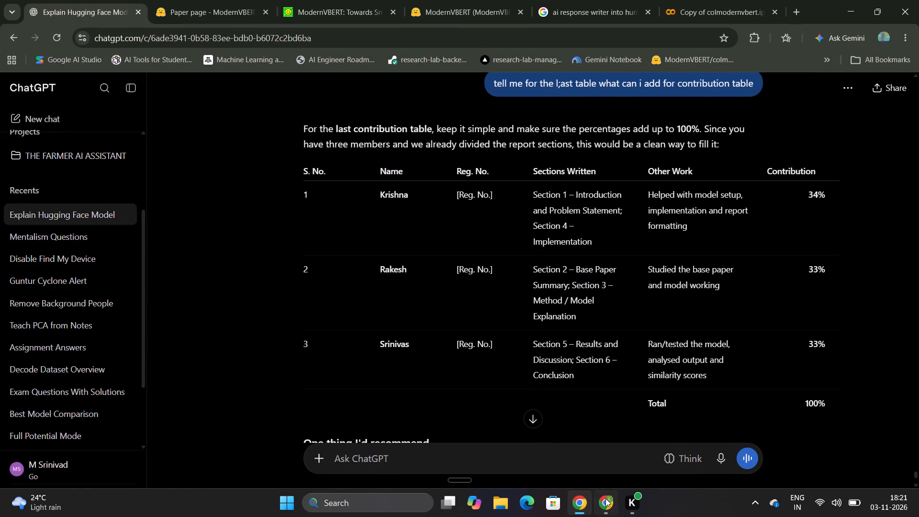
left_click(605, 498)
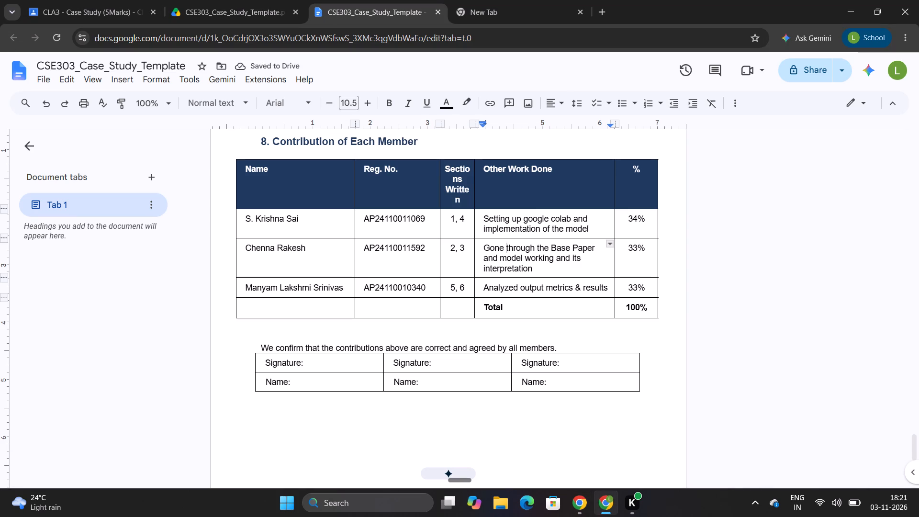
left_click(537, 248)
key("BackSpace")
key("BackSpace")
key("BackSpace")
key("BackSpace")
key("BackSpace")
key("BackSpace")
key("BackSpace")
key("BackSpace")
key("BackSpace")
key("BackSpace")
key("BackSpace")
key("BackSpace")
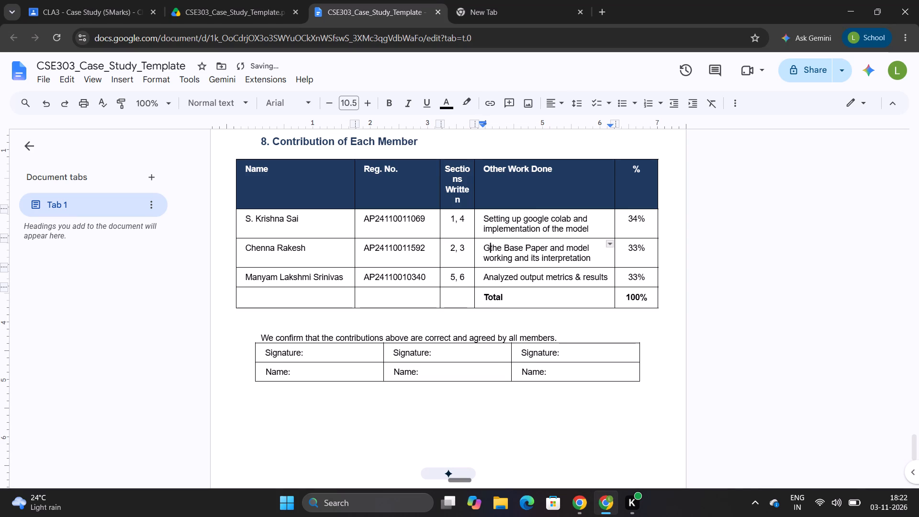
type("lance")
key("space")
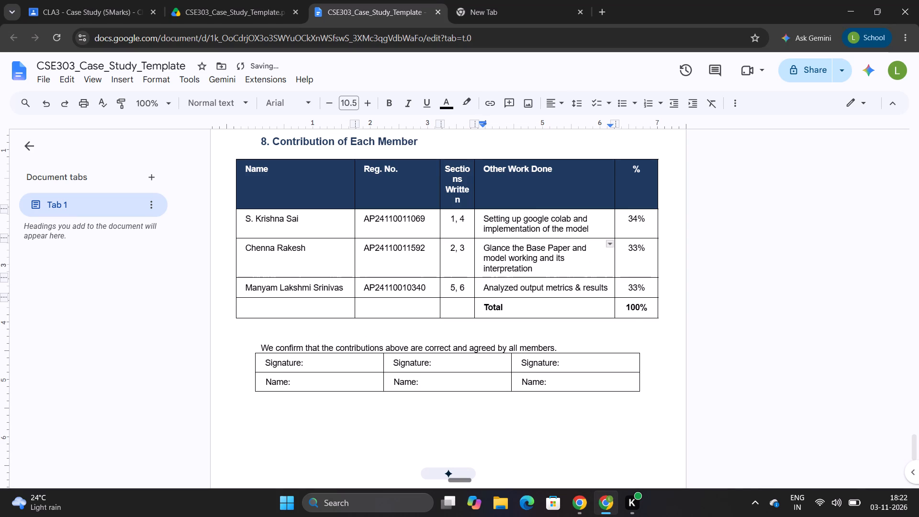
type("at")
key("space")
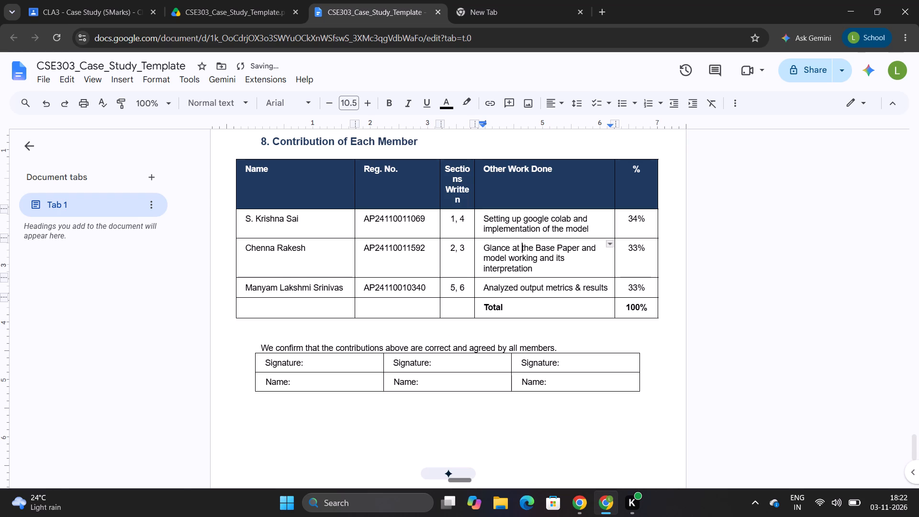
End the second and first members' Other Work Done entries with a period.
left_click(532, 271)
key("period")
left_click(591, 229)
key("BackSpace")
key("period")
left_click(587, 508)
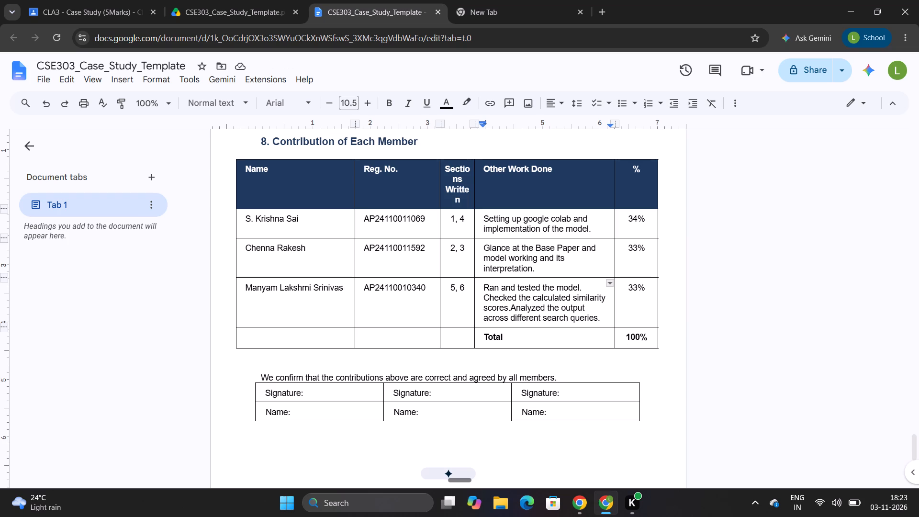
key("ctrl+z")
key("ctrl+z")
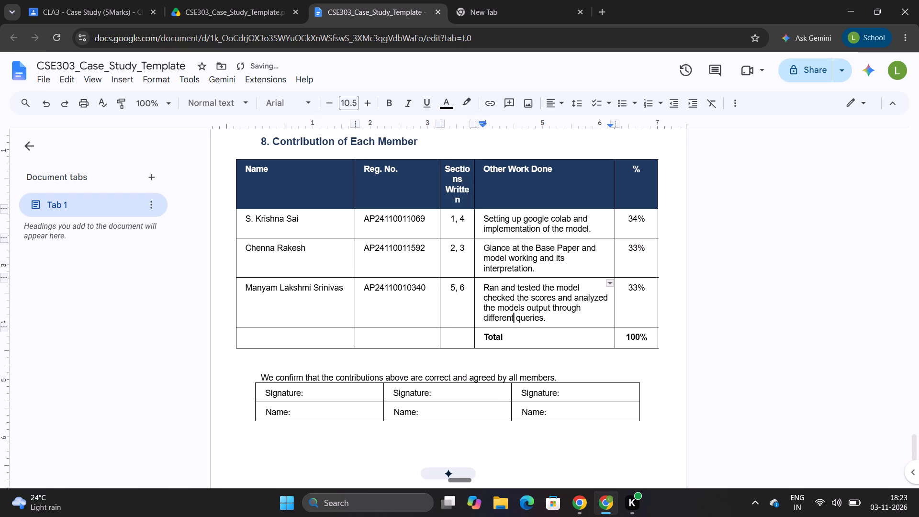
Add a blank line between the contribution confirmation sentence and the signature table.
left_click(549, 323)
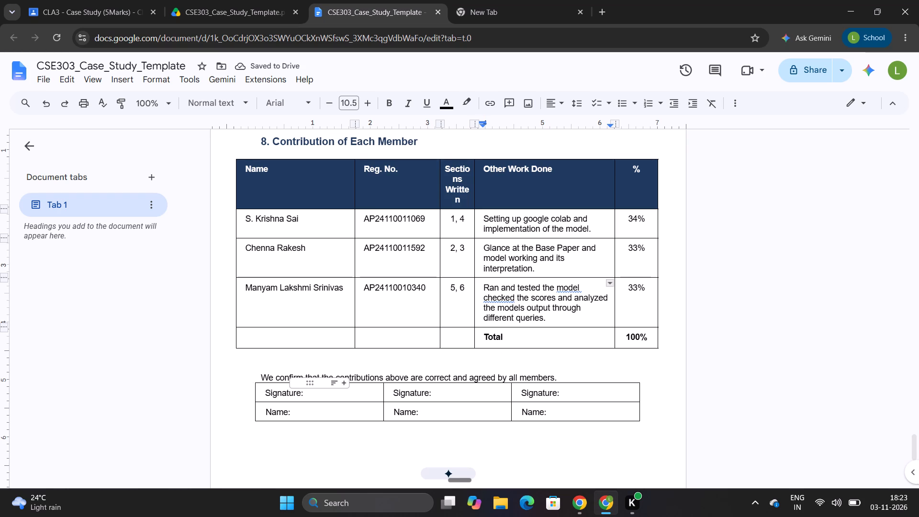
left_click(559, 379)
key("Return")
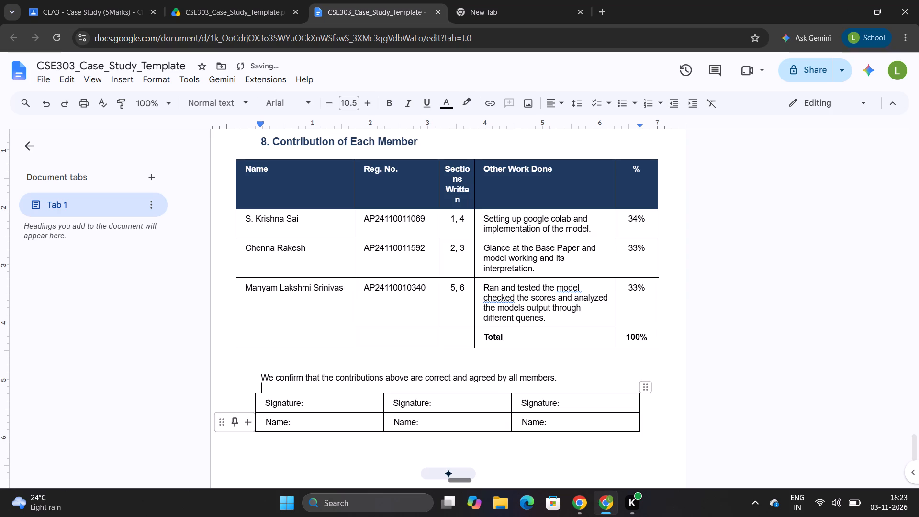
Fill the first column of the signature table with the third member's signature, using initials and last name, and their name.
left_click(318, 404)
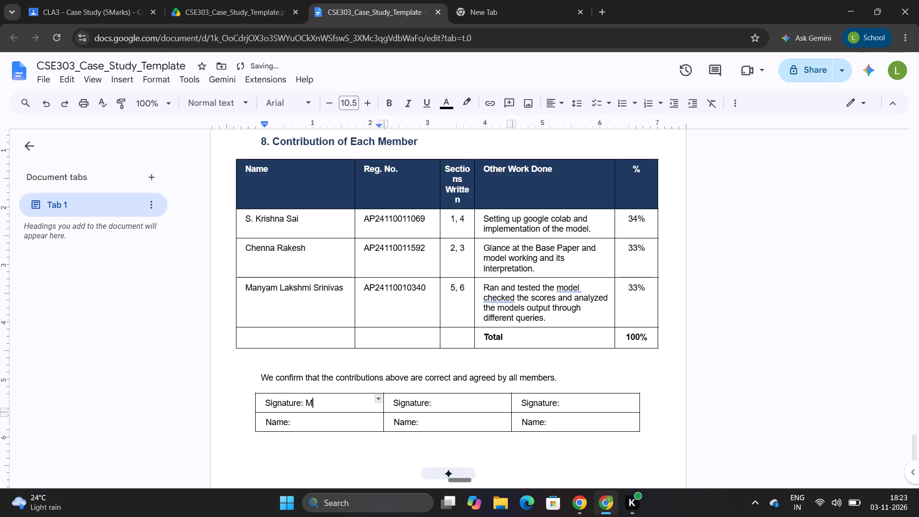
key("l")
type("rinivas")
left_click(303, 425)
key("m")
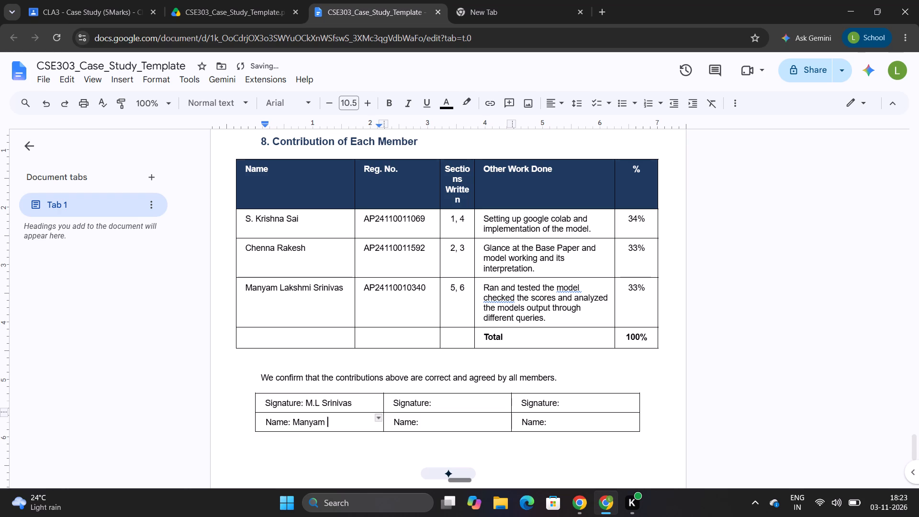
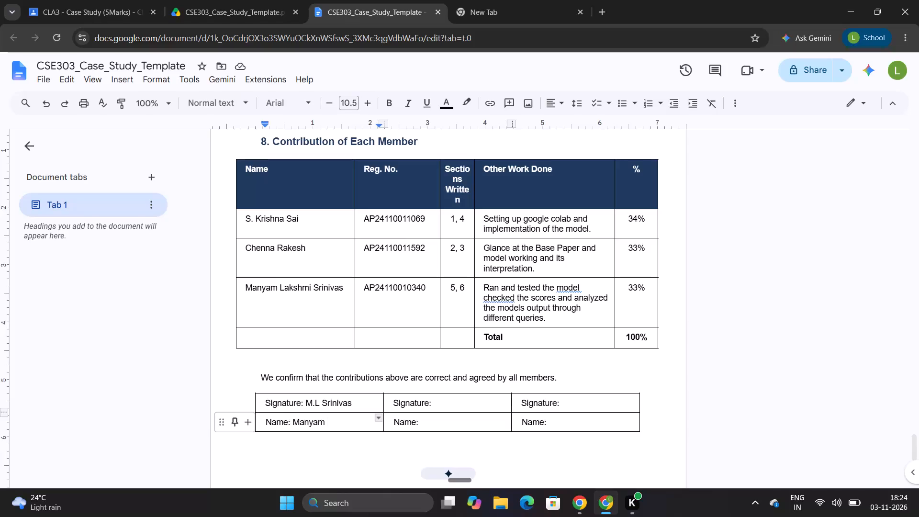
Complete the third member's full name in the first column of the signature table by adding the middle and last names.
type("laks")
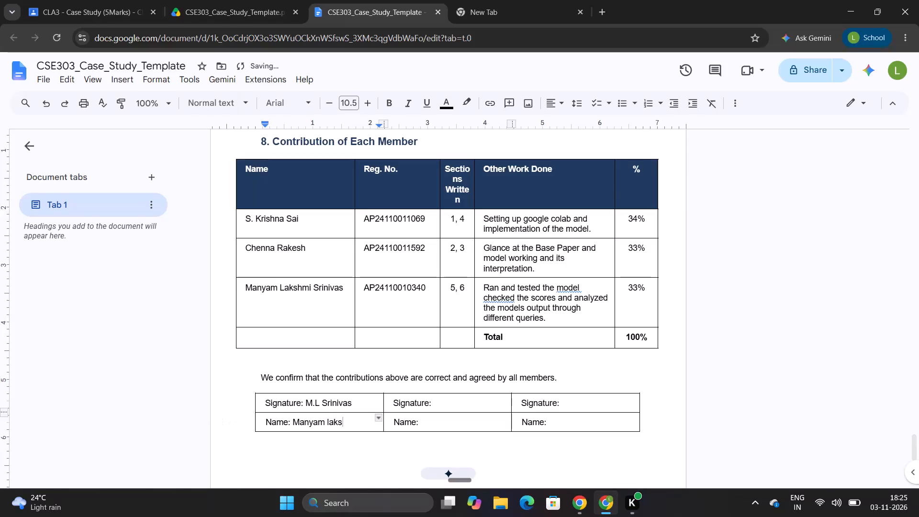
key("BackSpace")
key("BackSpace")
key("BackSpace")
key("BackSpace")
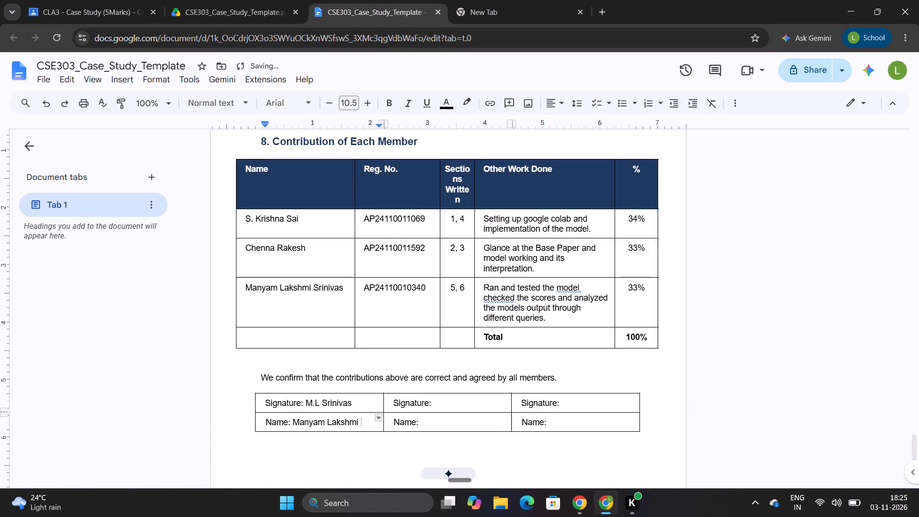
type("rinivas")
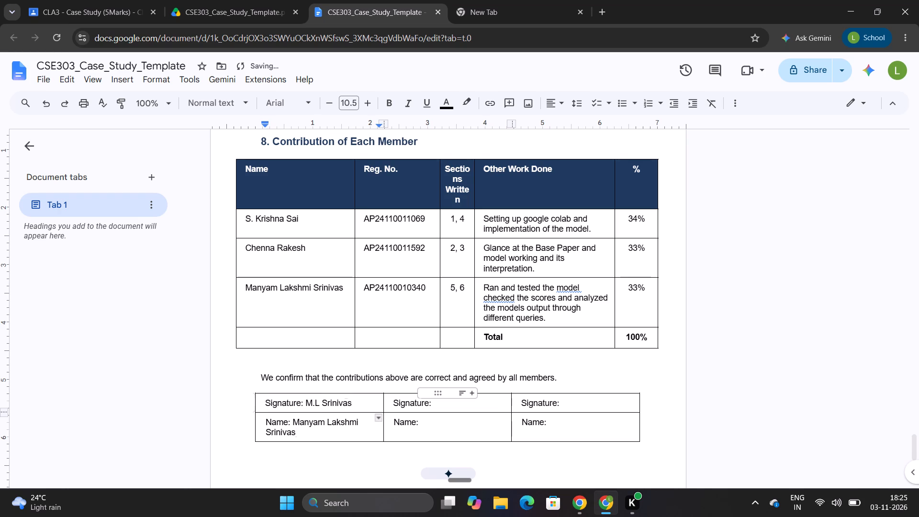
Fill the second signature column with the second member's signature, as initial and given name, and their name with the given name first.
left_click(437, 405)
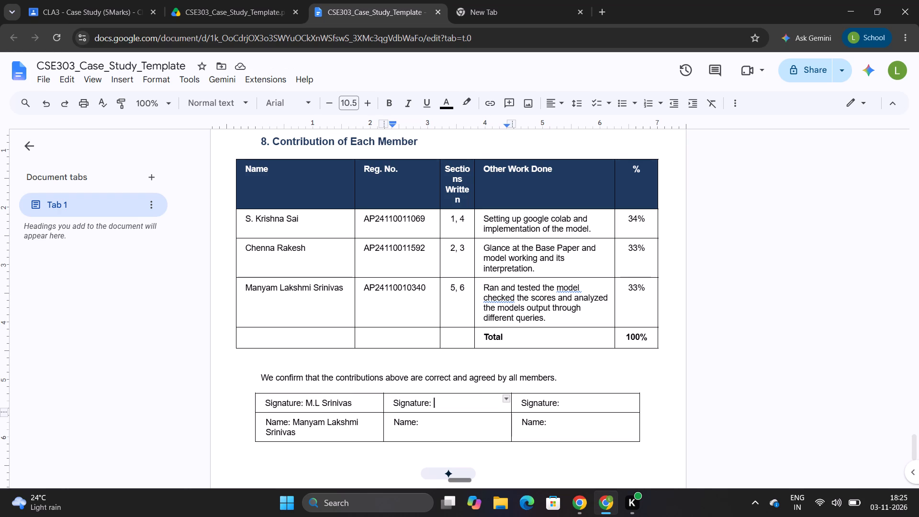
key("c")
key("BackSpace")
key("c")
type("akesh")
left_click(444, 422)
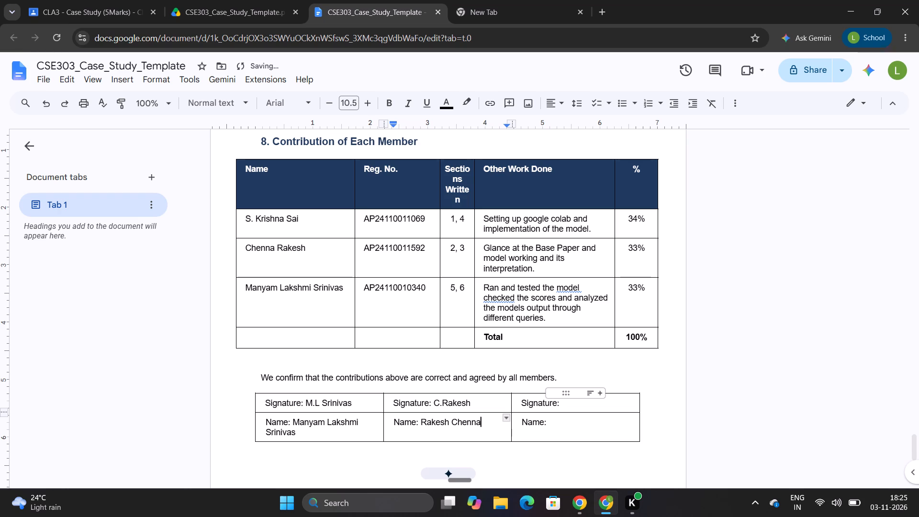
Enter the first listed member's signature in the third column of the signature table, using the initial and first given name only.
left_click(570, 404)
key("space")
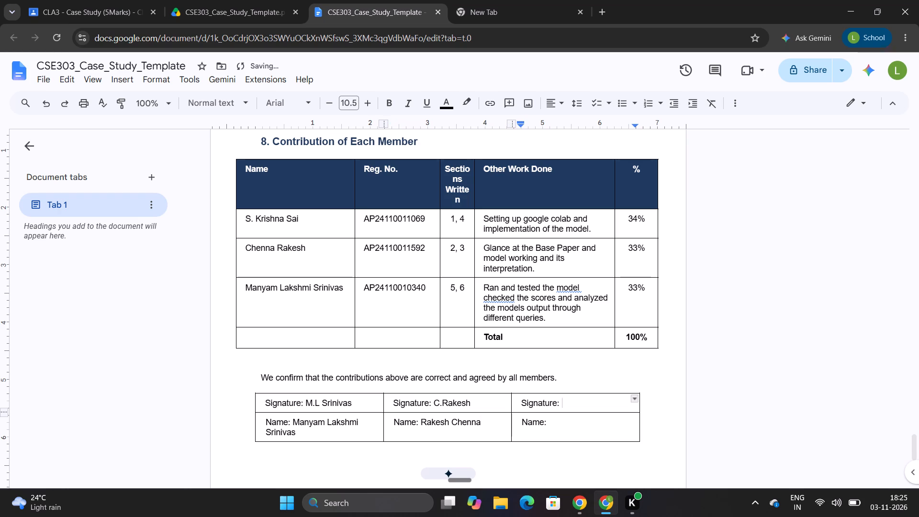
key("period")
key("BackSpace")
type("sai")
key("space")
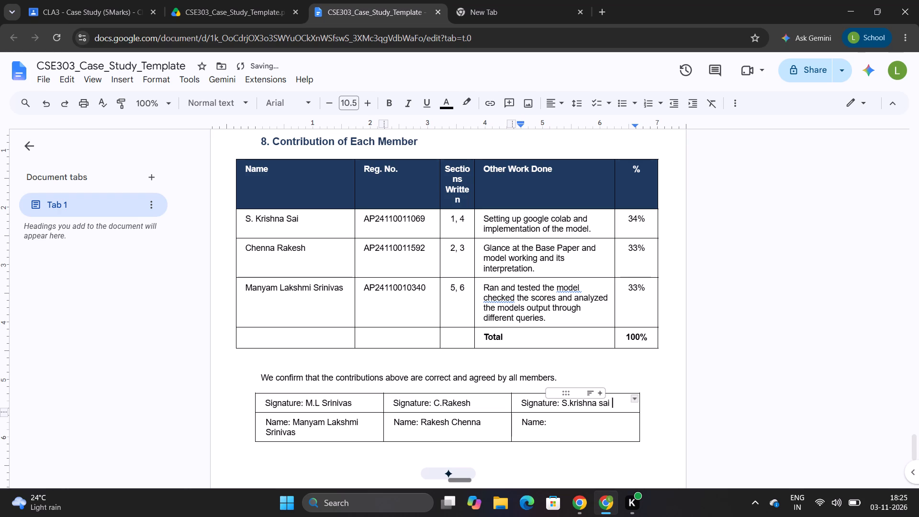
key("BackSpace")
key("BackSpace")
key("BackSpace")
key("BackSpace")
key("BackSpace")
key("BackSpace")
key("BackSpace")
type("na")
Enter the first listed member's name, with initial and both given names, in the third column's Name cell.
left_click(590, 424)
key("space")
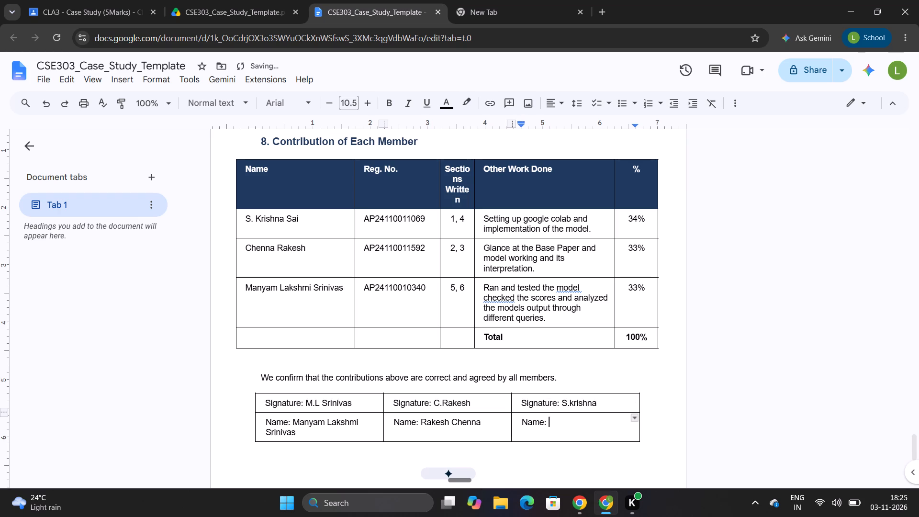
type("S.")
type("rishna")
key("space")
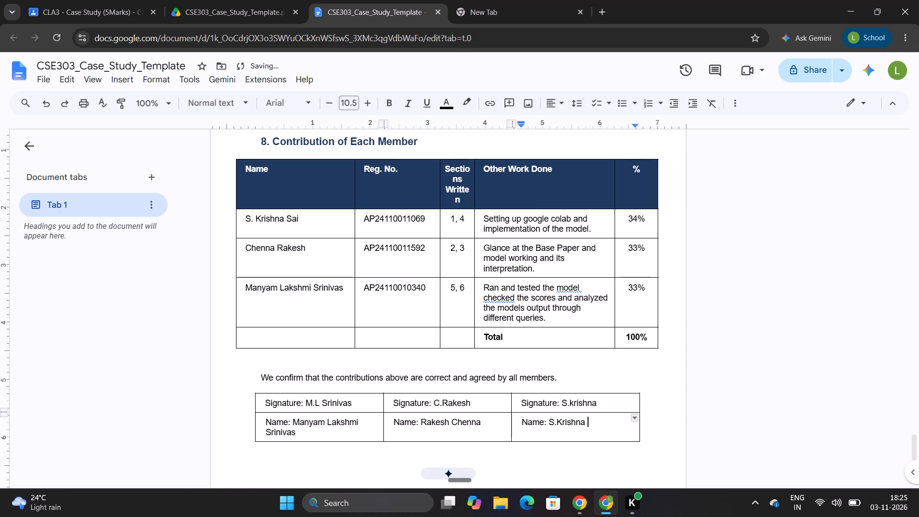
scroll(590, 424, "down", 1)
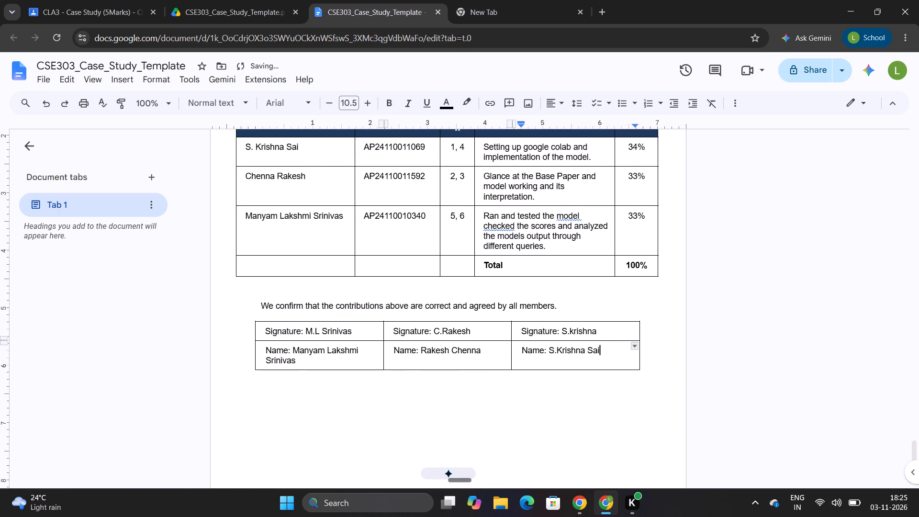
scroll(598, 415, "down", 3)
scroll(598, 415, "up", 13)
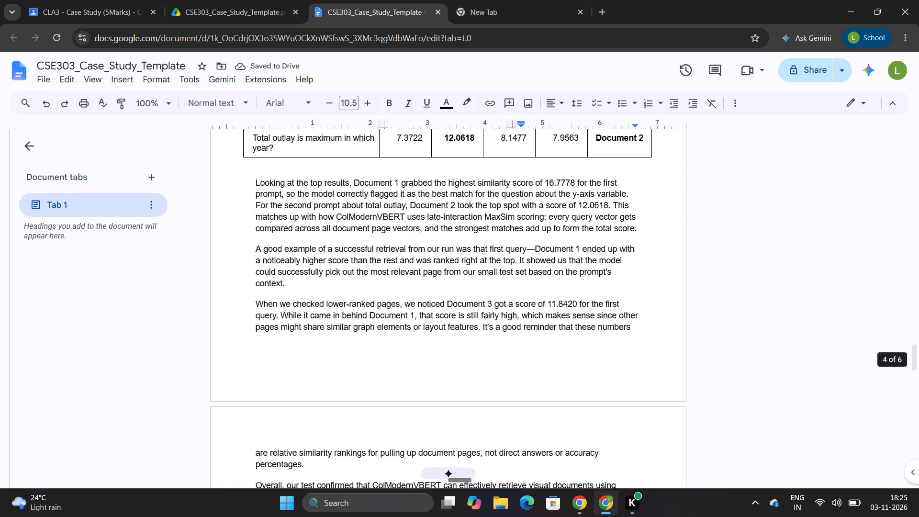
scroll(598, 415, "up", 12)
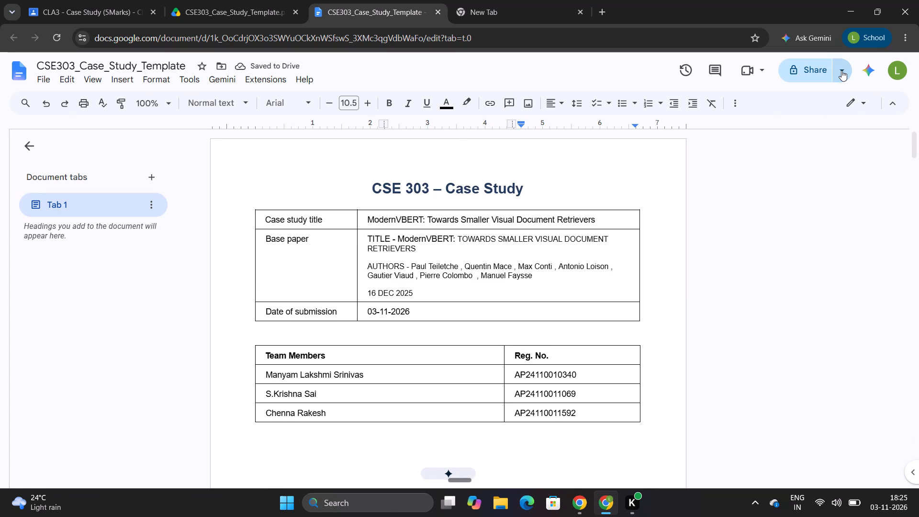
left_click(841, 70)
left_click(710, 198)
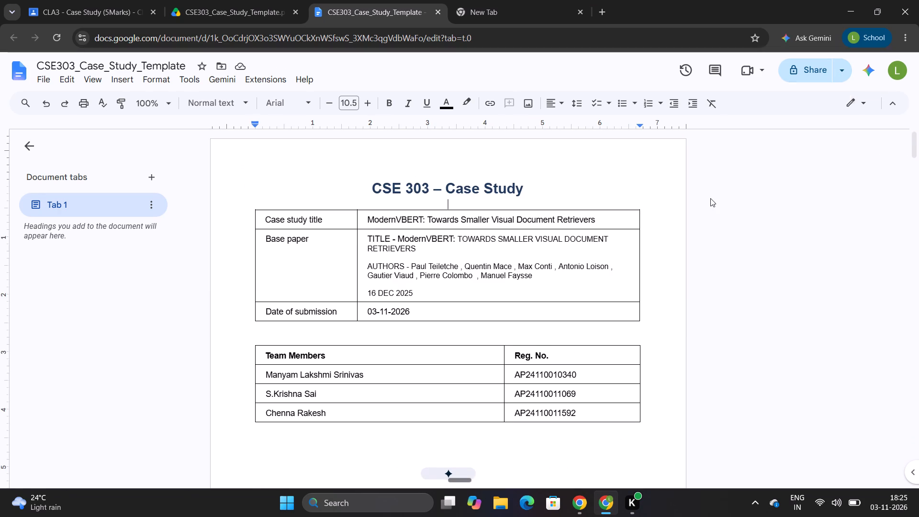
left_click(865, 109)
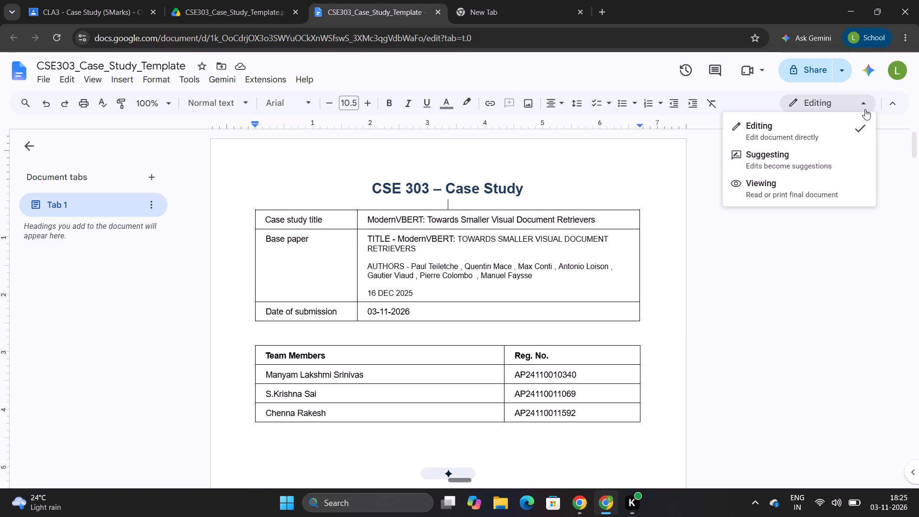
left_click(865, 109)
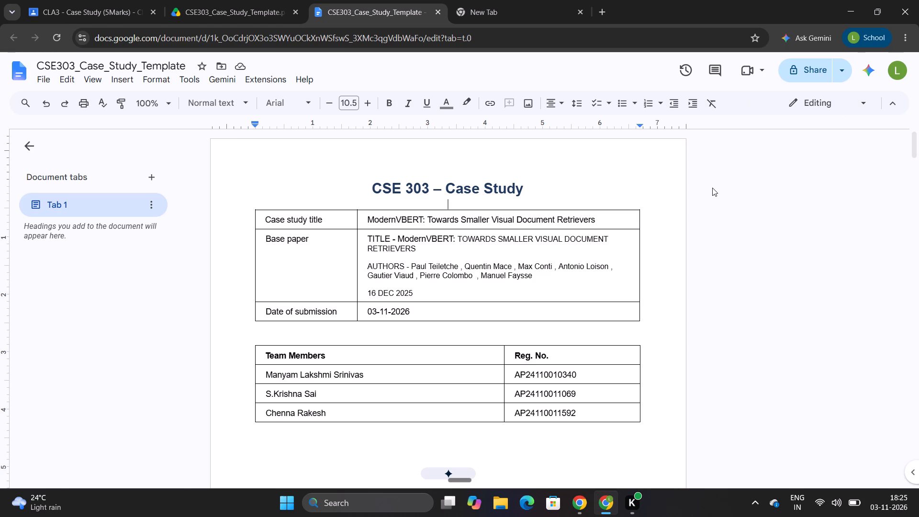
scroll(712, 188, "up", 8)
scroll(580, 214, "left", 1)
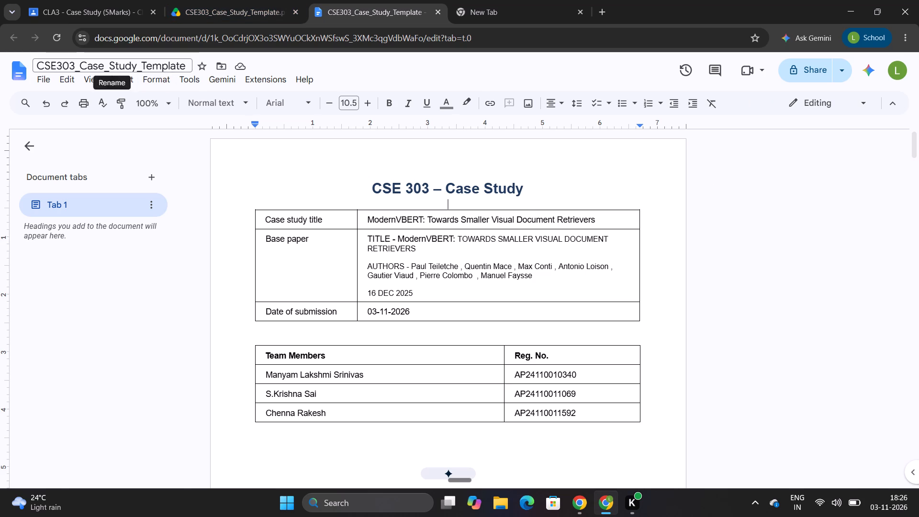
Rename the document as ML Project Report.
left_click(181, 66)
left_click_drag(186, 66, 19, 71)
key("BackSpace")
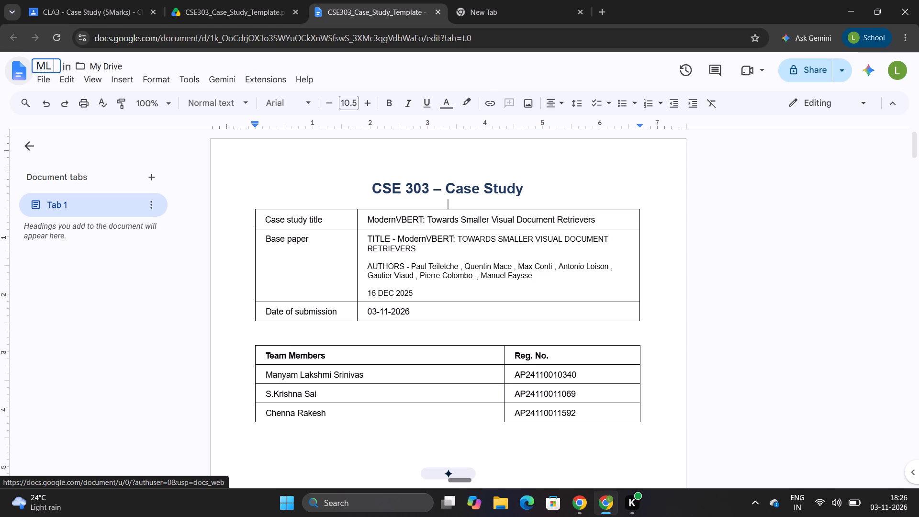
key("p")
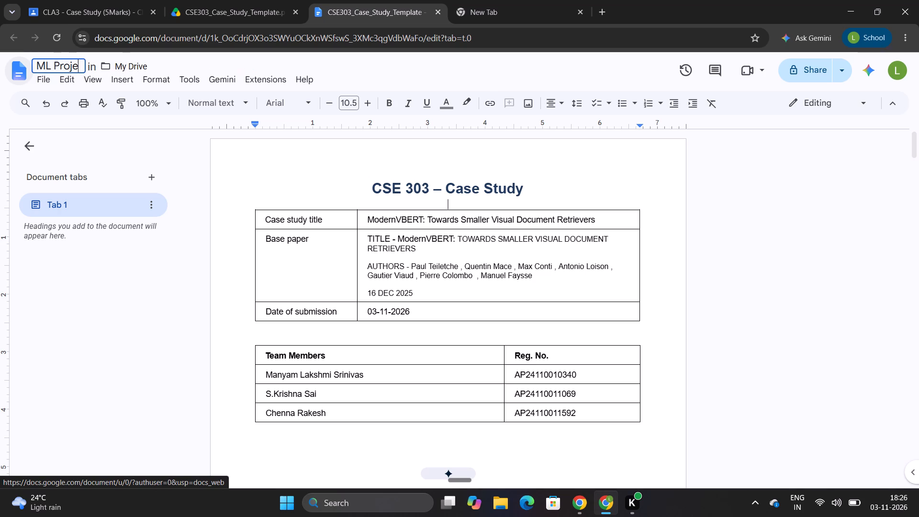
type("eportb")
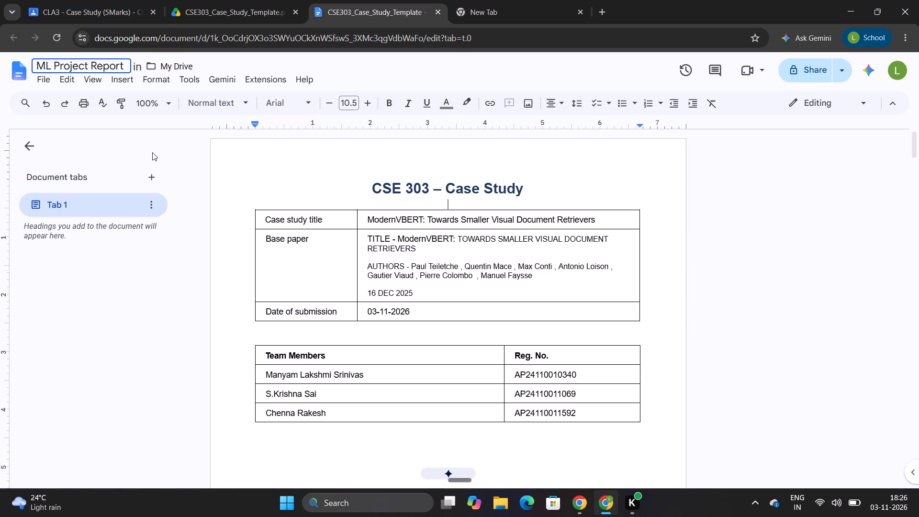
Download the ML Project Report document as a PDF.
left_click(186, 160)
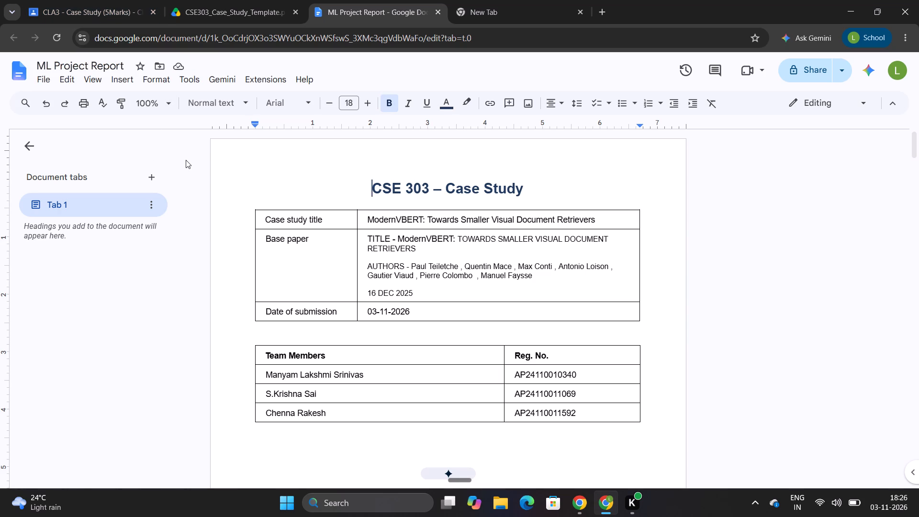
left_click(40, 83)
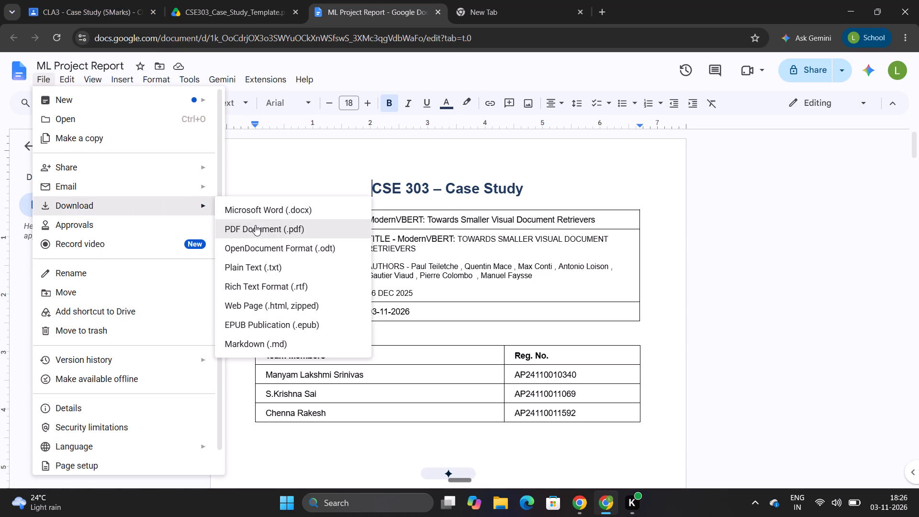
left_click(255, 225)
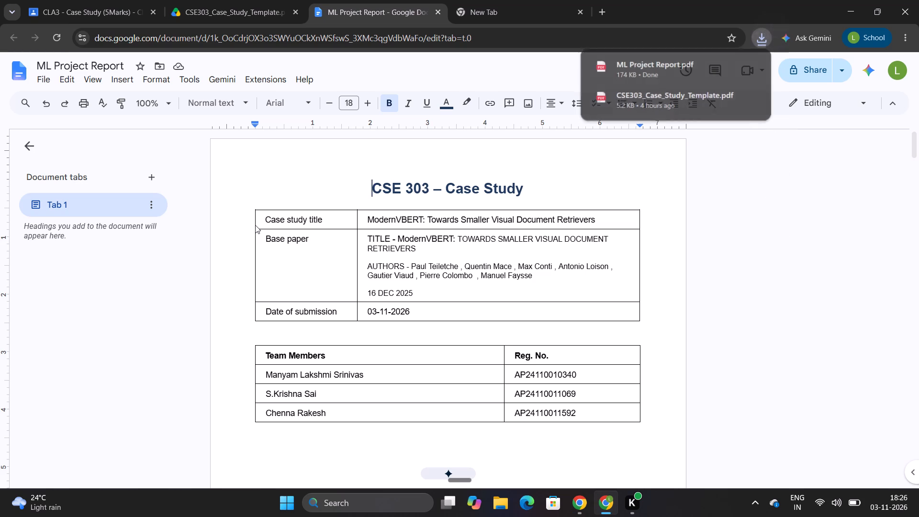
Switch to the other Chrome window and open WhatsApp Web (web.whatsapp.com) in a new tab.
left_click(540, 11)
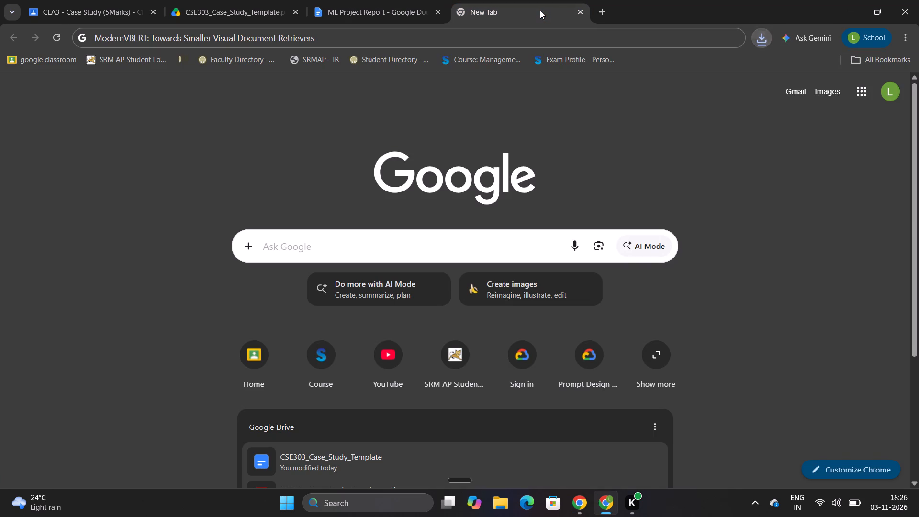
left_click(586, 497)
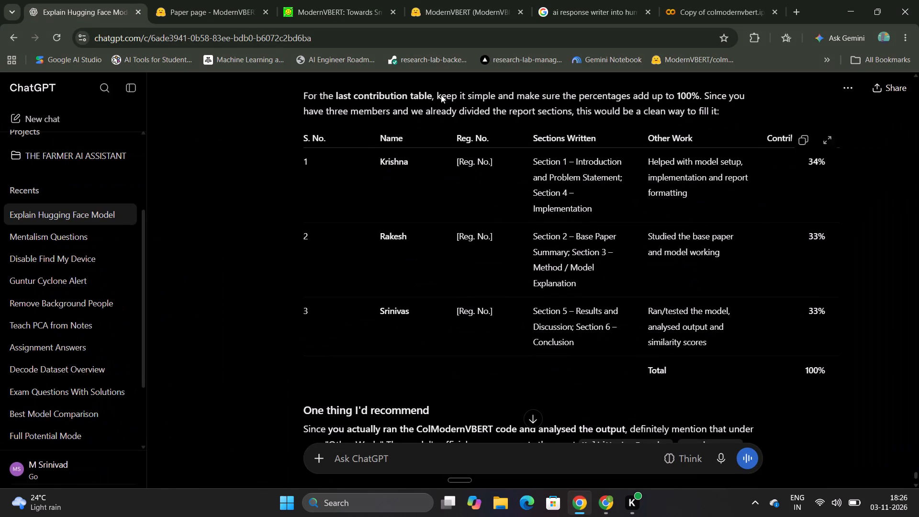
left_click(798, 15)
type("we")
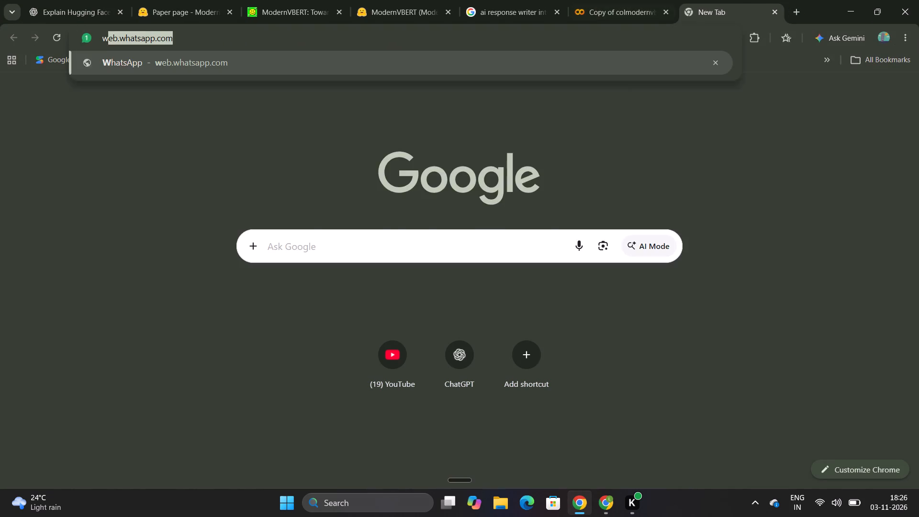
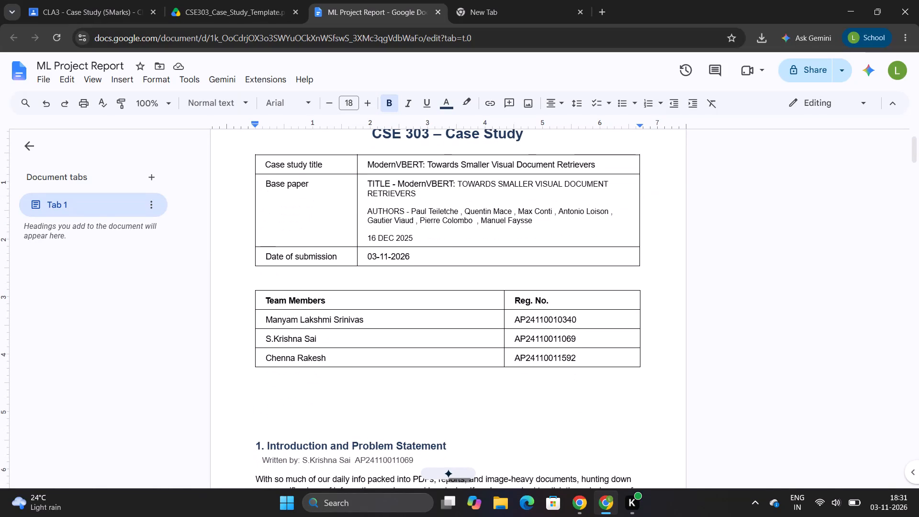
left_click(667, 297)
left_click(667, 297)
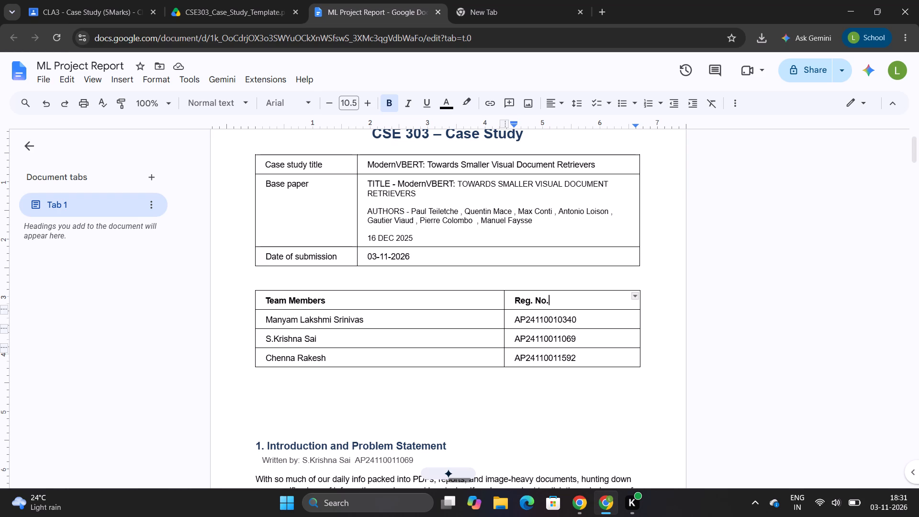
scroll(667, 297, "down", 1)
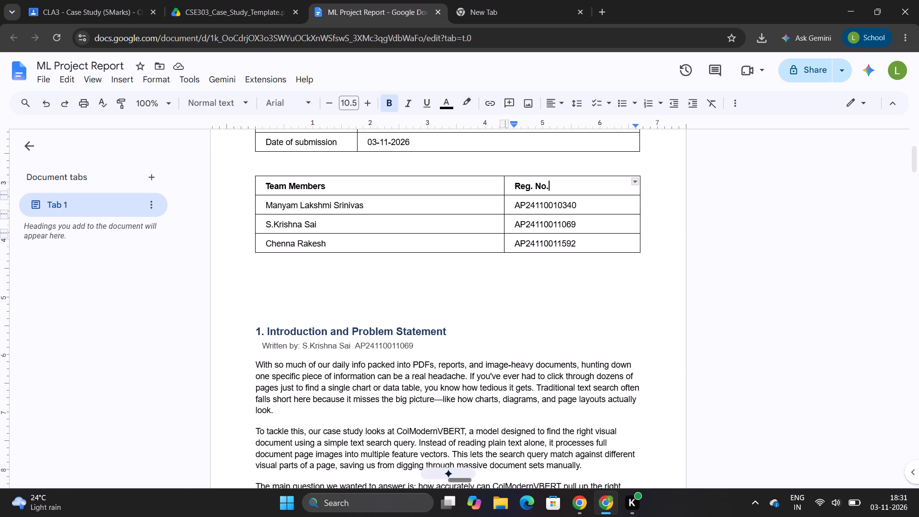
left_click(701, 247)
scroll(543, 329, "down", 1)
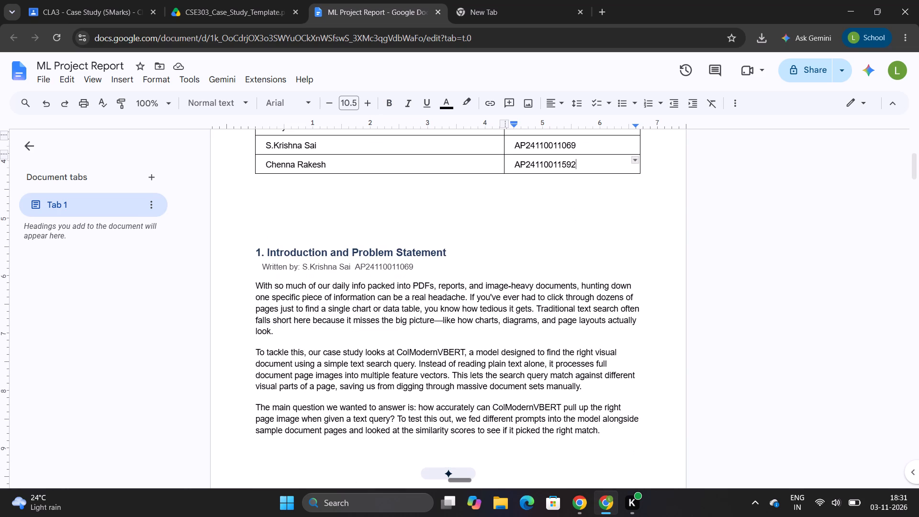
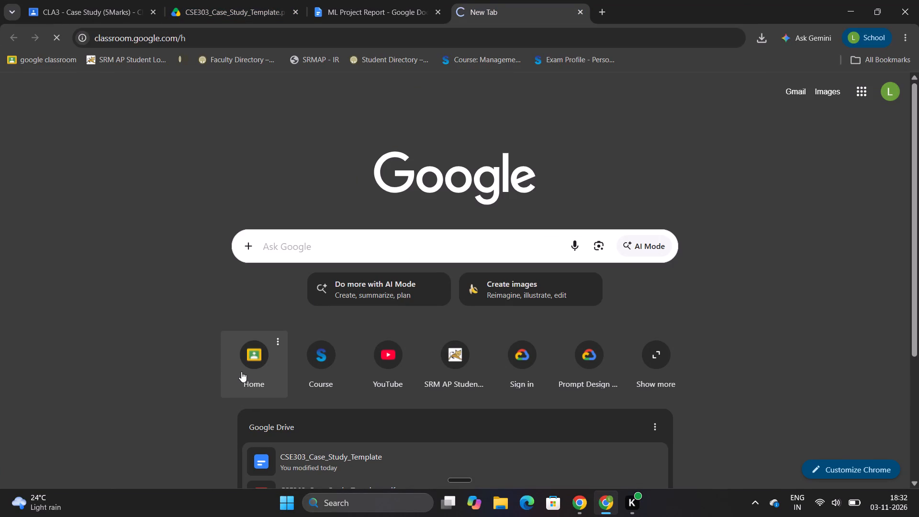
Close the CSE303_Case_Study_Template.pdf view and return to the CLA3 - Case Study assignment page in Classroom.
left_click(206, 0)
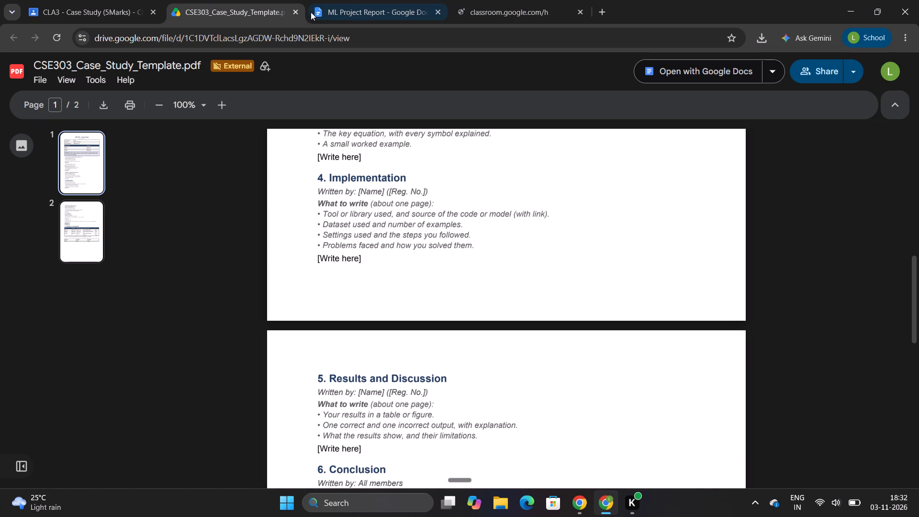
left_click(295, 12)
left_click(114, 0)
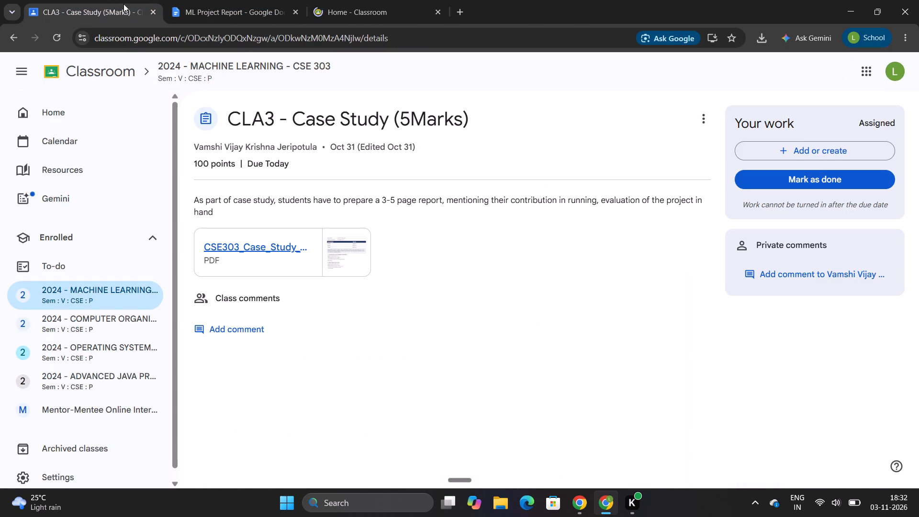
left_click(485, 251)
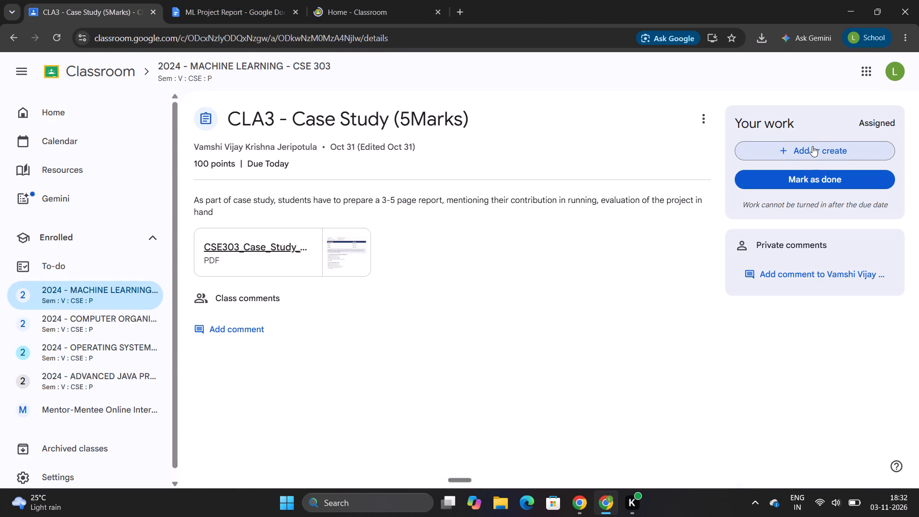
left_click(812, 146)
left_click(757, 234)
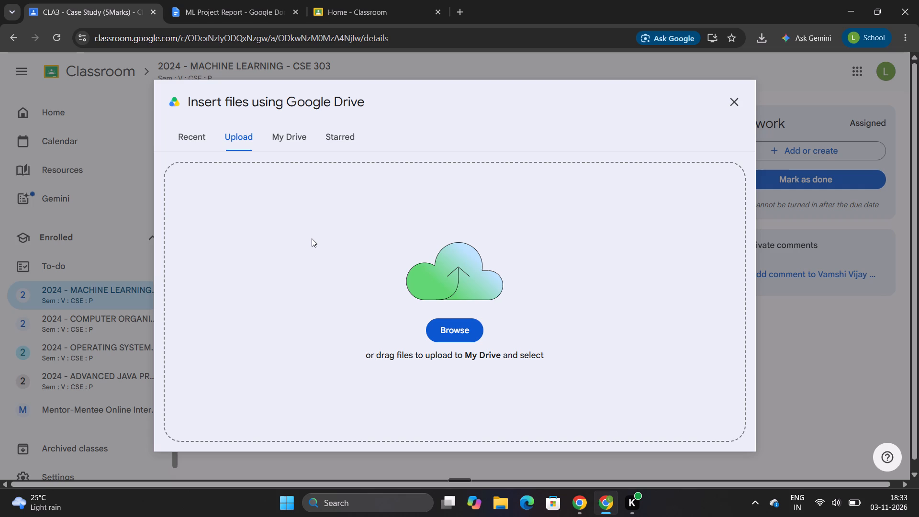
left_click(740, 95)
Return to the ML Project Report document and insert two spaces before reference [2] in the References section.
left_click(244, 0)
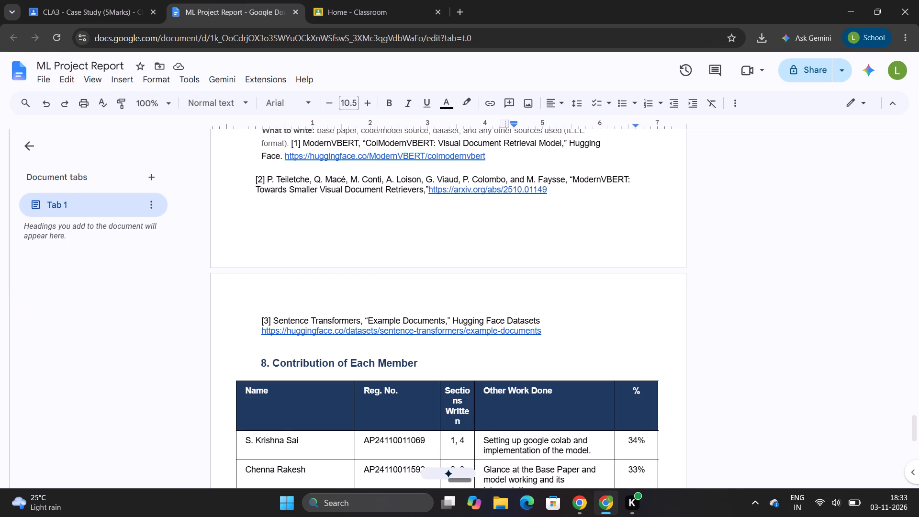
scroll(426, 276, "up", 1)
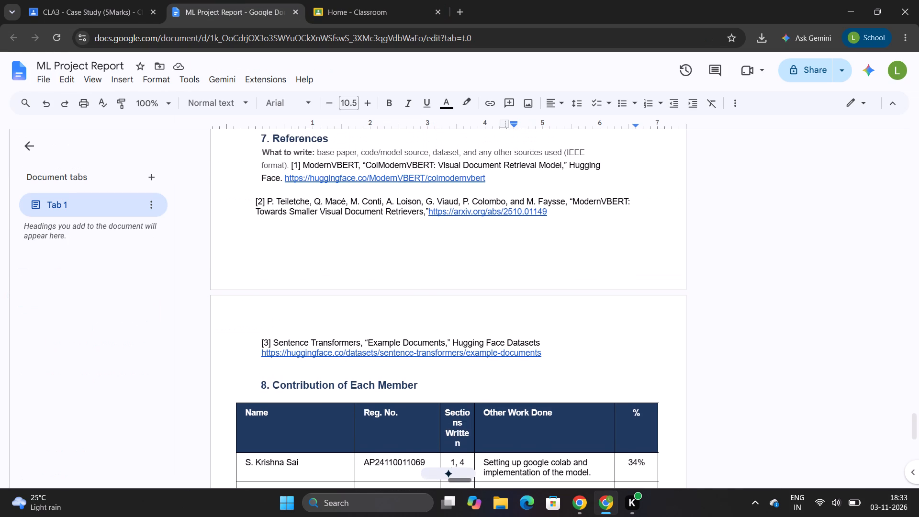
scroll(426, 276, "up", 1)
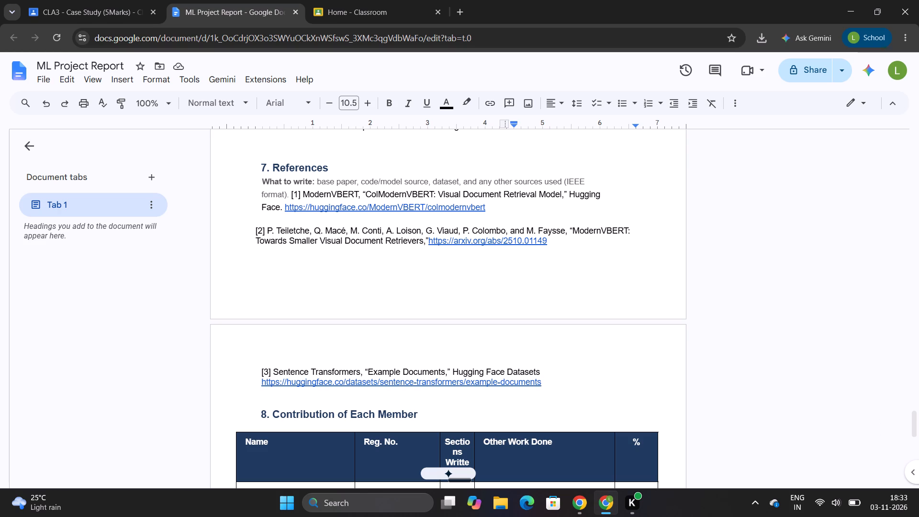
left_click(254, 232)
key("space")
key("space")
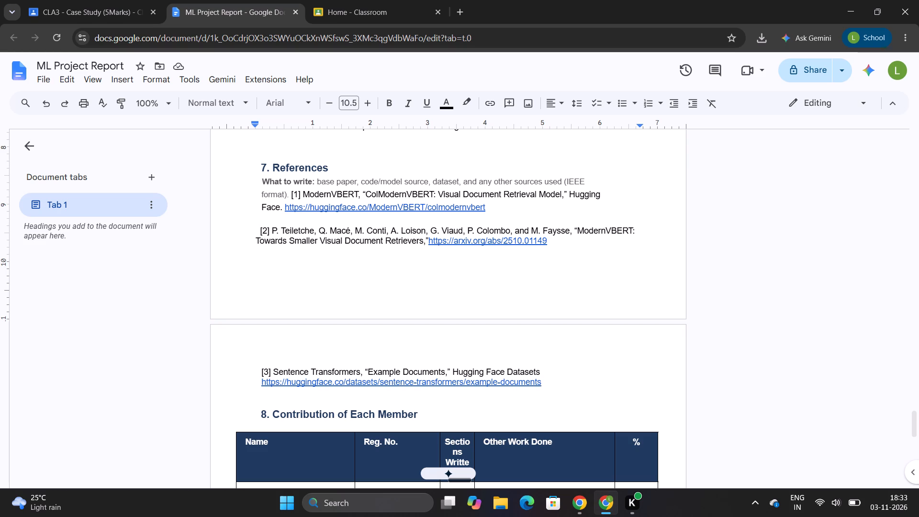
Delete the "What to write" guidance text preceding reference [1] under the 7. References heading.
left_click_drag(262, 181, 288, 196)
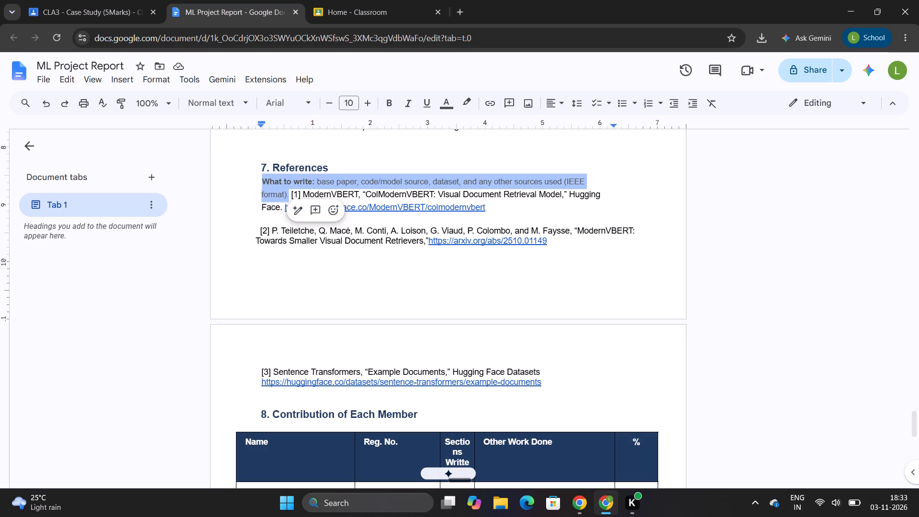
key("BackSpace")
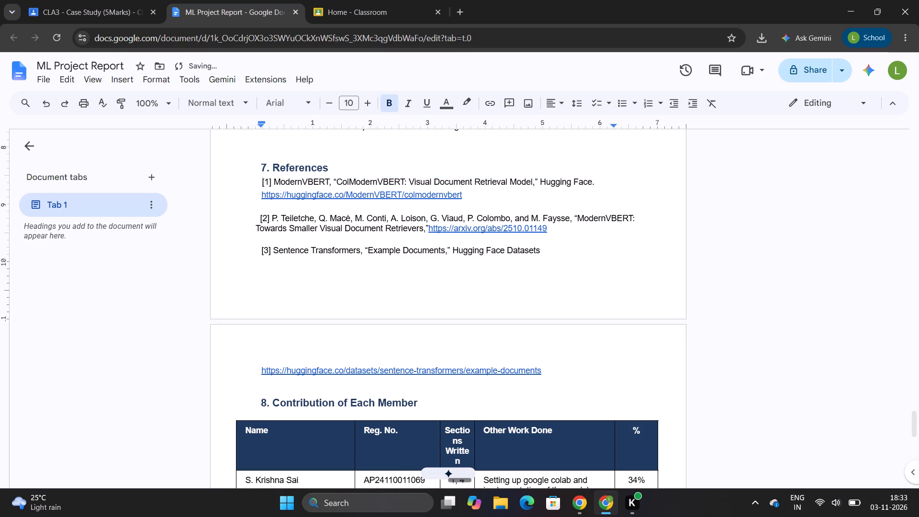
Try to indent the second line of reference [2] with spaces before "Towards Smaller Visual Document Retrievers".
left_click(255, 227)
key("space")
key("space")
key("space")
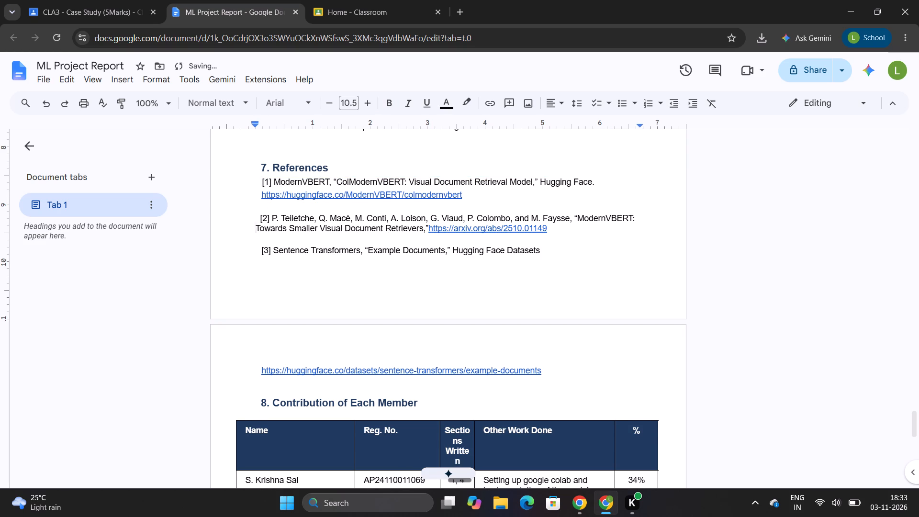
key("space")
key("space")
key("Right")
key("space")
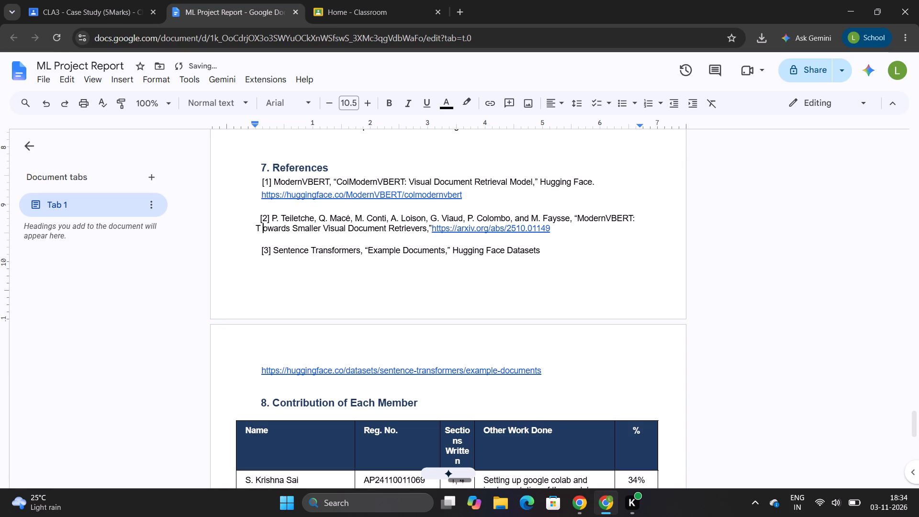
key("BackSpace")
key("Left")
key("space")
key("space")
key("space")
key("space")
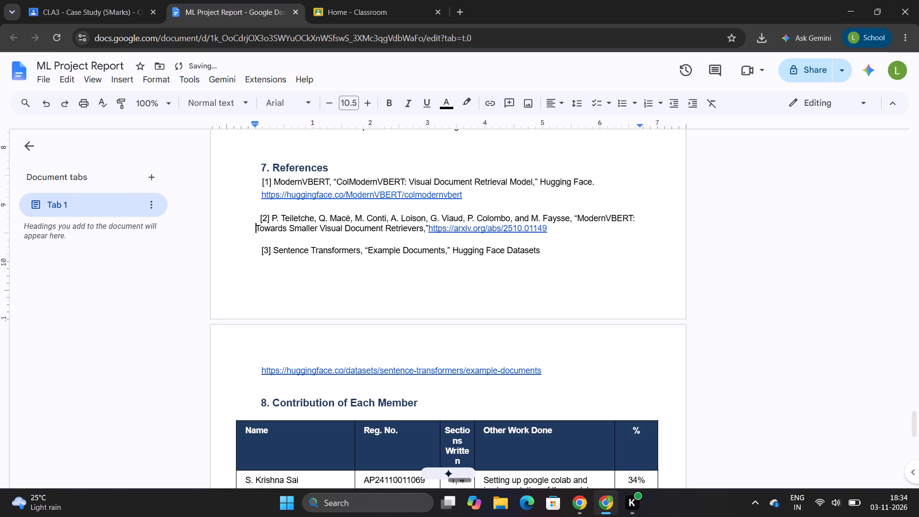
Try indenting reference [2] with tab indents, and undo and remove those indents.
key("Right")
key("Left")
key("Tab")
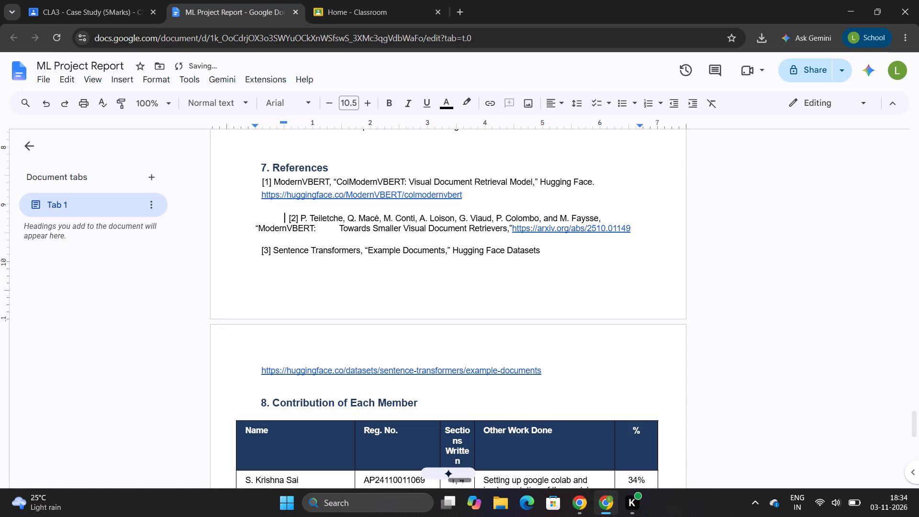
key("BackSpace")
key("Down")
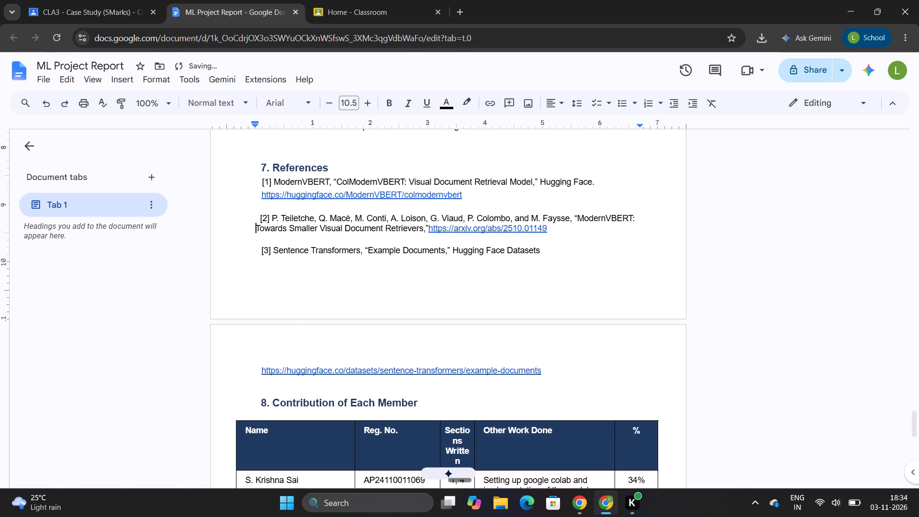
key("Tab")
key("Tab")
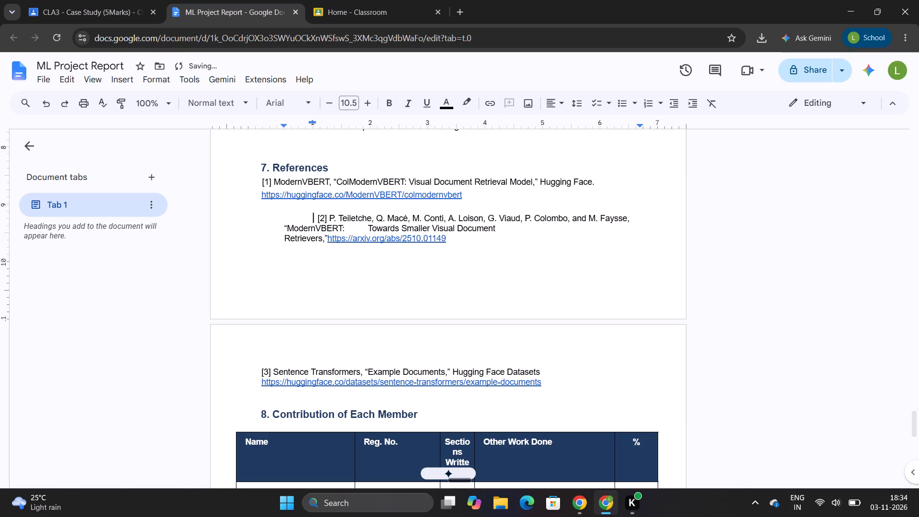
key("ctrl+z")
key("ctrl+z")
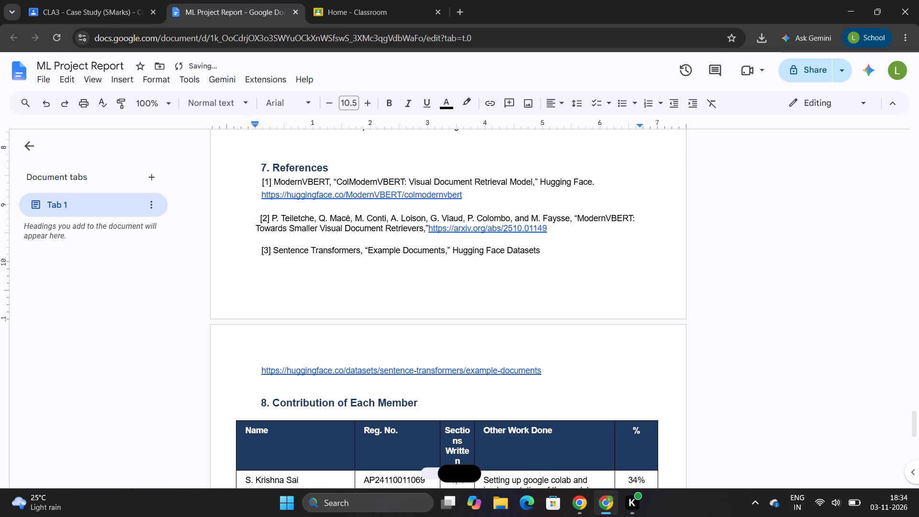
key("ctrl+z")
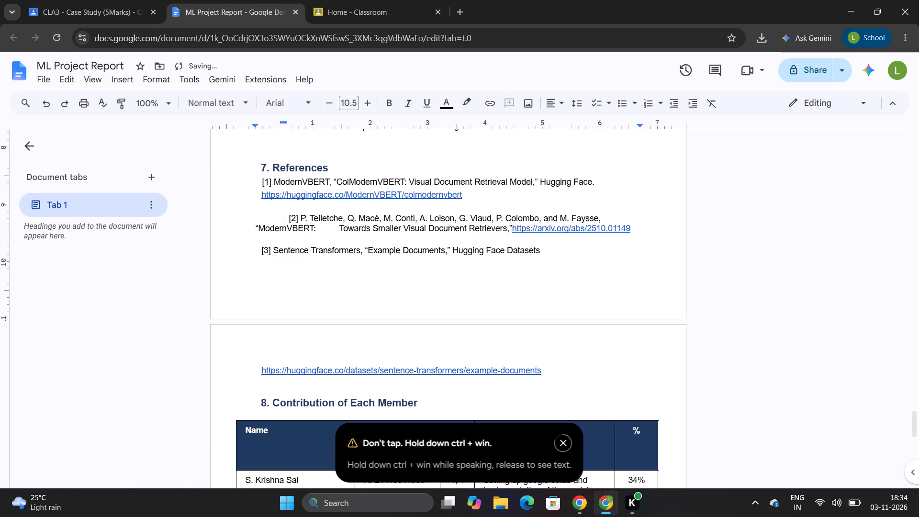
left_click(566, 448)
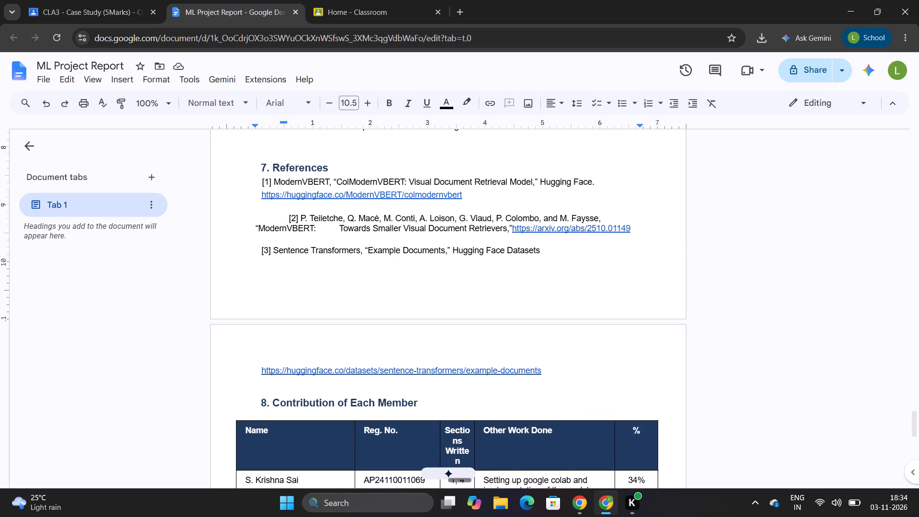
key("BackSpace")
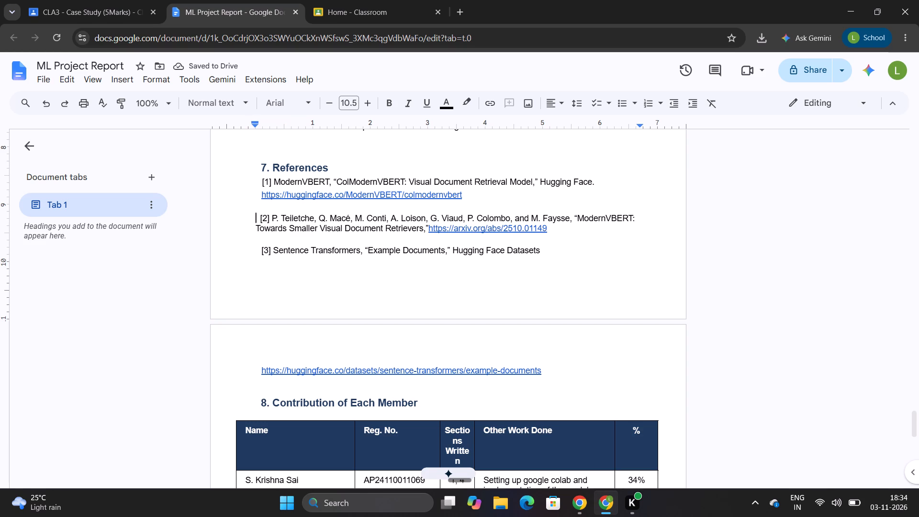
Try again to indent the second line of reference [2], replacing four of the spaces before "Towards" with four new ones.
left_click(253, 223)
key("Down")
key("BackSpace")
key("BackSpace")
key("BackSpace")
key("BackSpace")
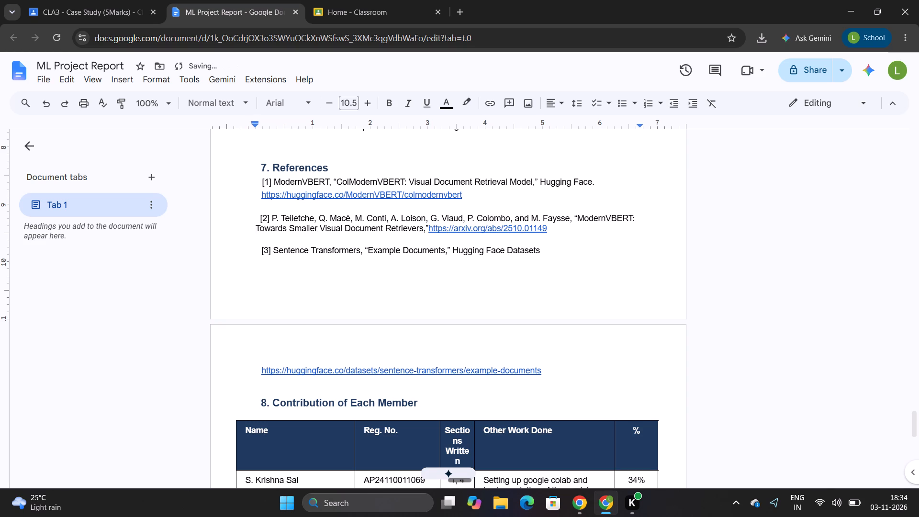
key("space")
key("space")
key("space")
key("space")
Move "Towards Smaller Visual Document Retrievers" and its arXiv link onto a separate line of reference [2], indented with spaces under the authors.
left_click_drag(258, 229, 447, 229)
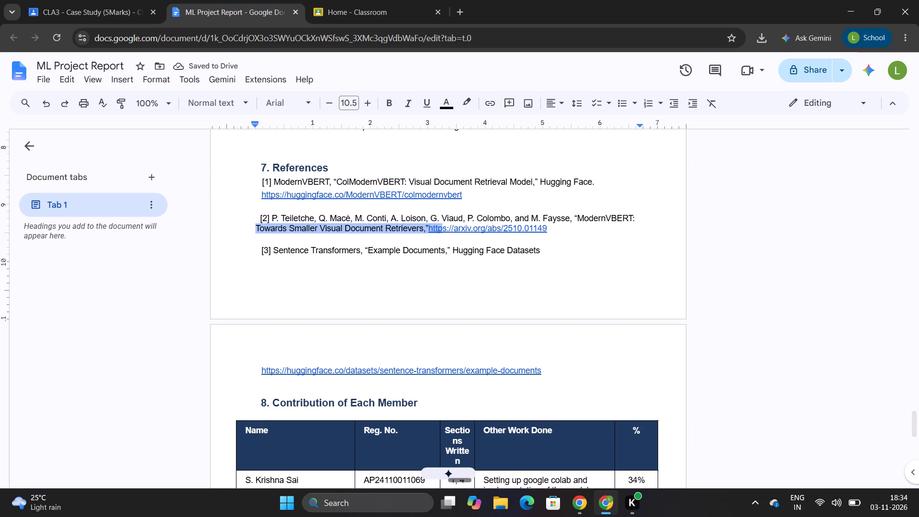
left_click_drag(447, 229, 551, 230)
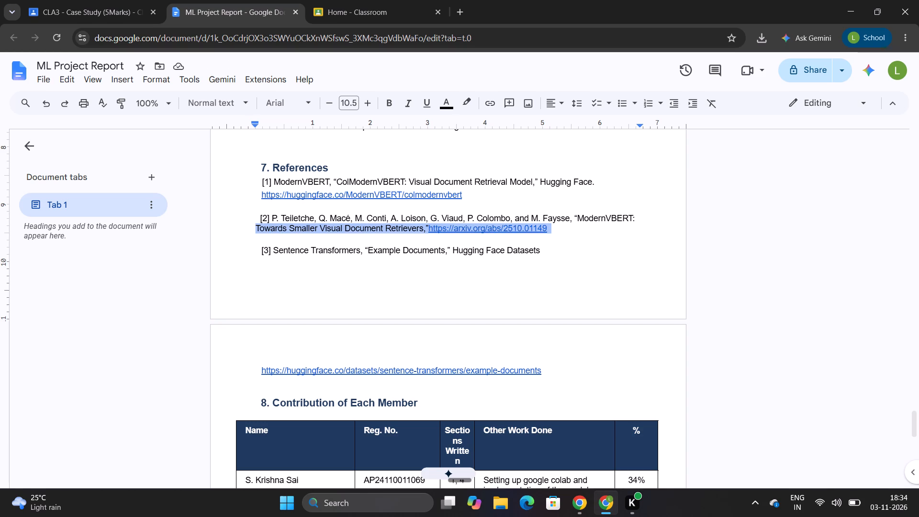
left_click_drag(551, 230, 547, 229)
key("ctrl+c")
key("BackSpace")
key("Left")
key("Left")
key("Left")
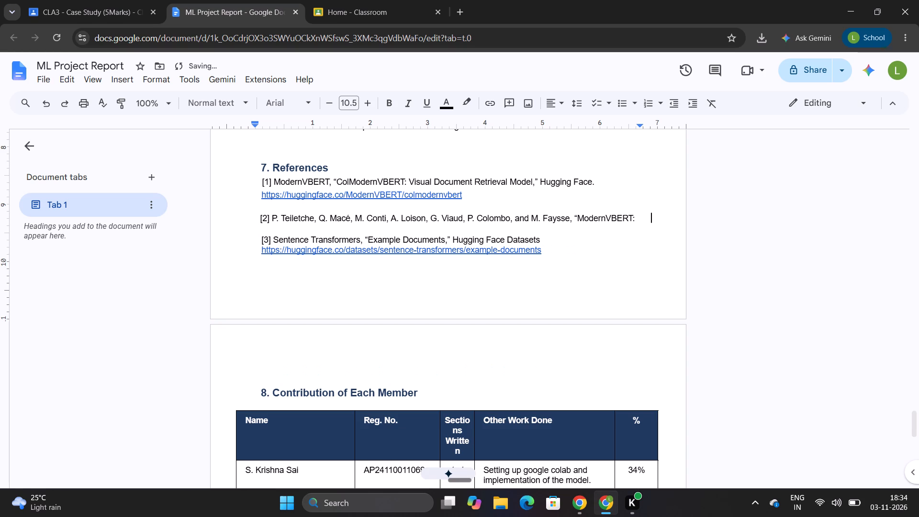
key("Left")
key("Left")
key("Left")
key("Left")
key("Left")
key("Left")
key("Left")
key("Return")
key("space")
key("space")
key("space")
key("space")
key("space")
key("space")
key("space")
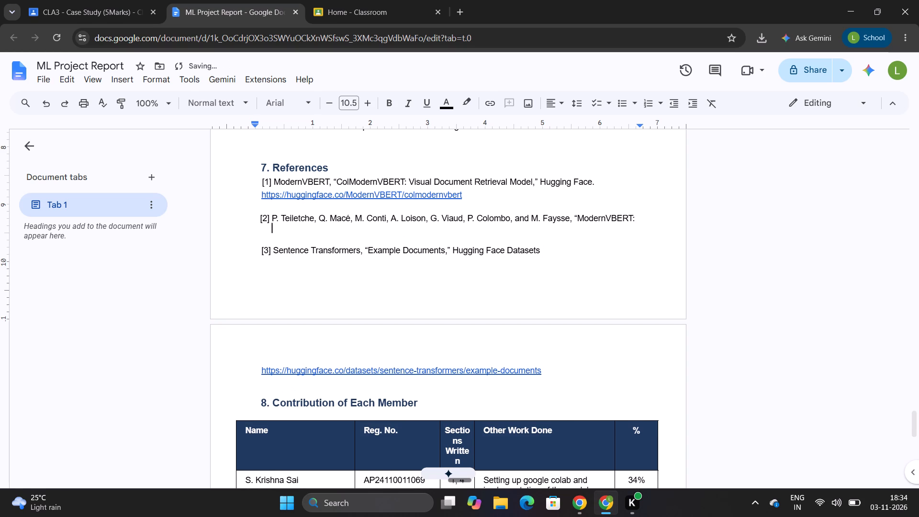
key("ctrl+v")
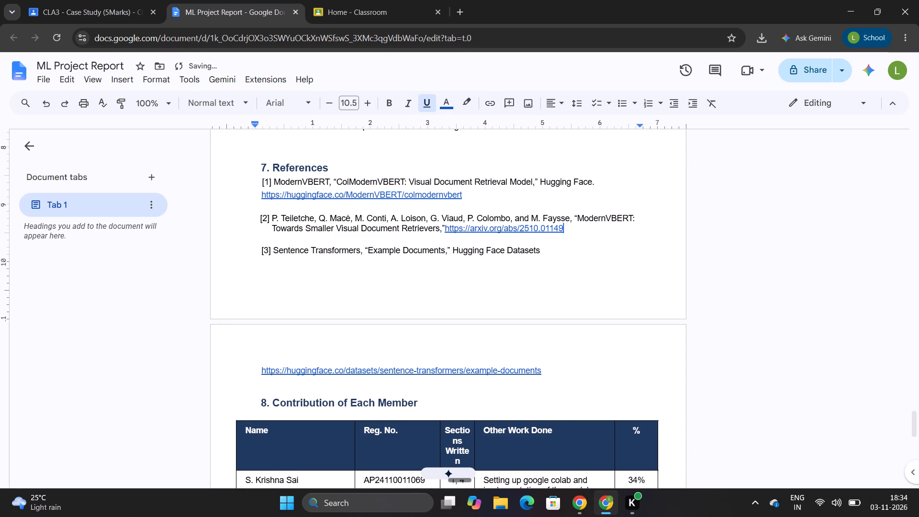
Remove the paragraph indent of reference [3] and insert two spaces before it to align it with reference [2].
left_click(262, 250)
key("BackSpace")
key("space")
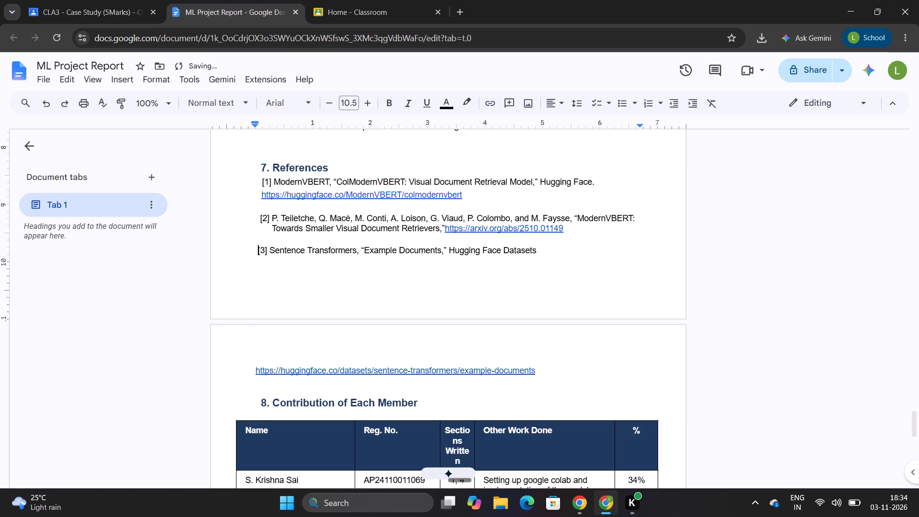
key("space")
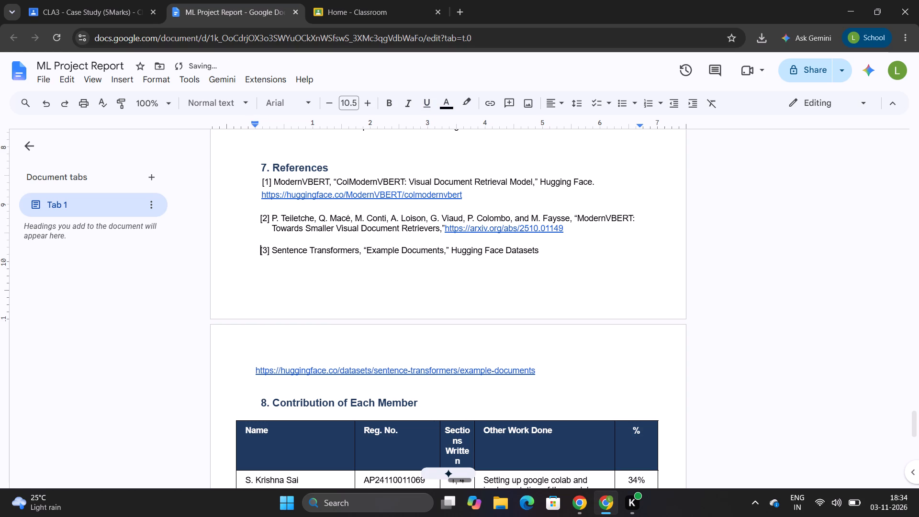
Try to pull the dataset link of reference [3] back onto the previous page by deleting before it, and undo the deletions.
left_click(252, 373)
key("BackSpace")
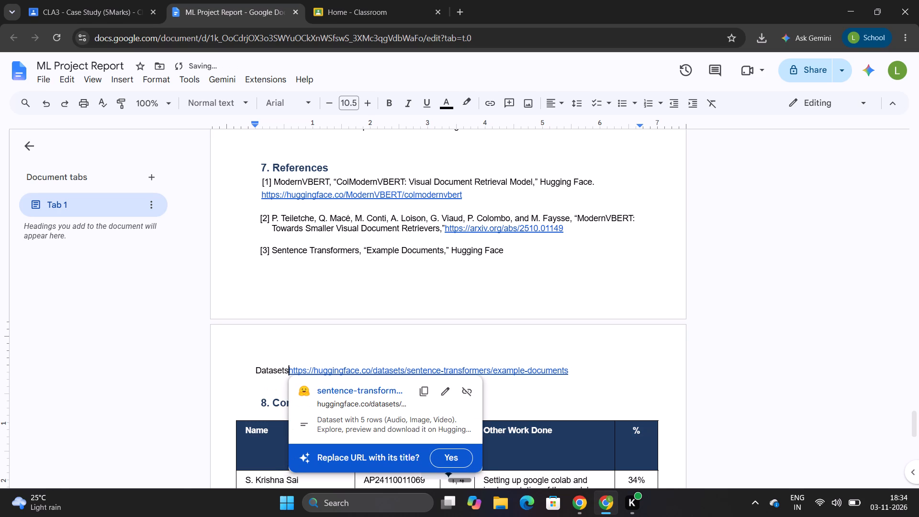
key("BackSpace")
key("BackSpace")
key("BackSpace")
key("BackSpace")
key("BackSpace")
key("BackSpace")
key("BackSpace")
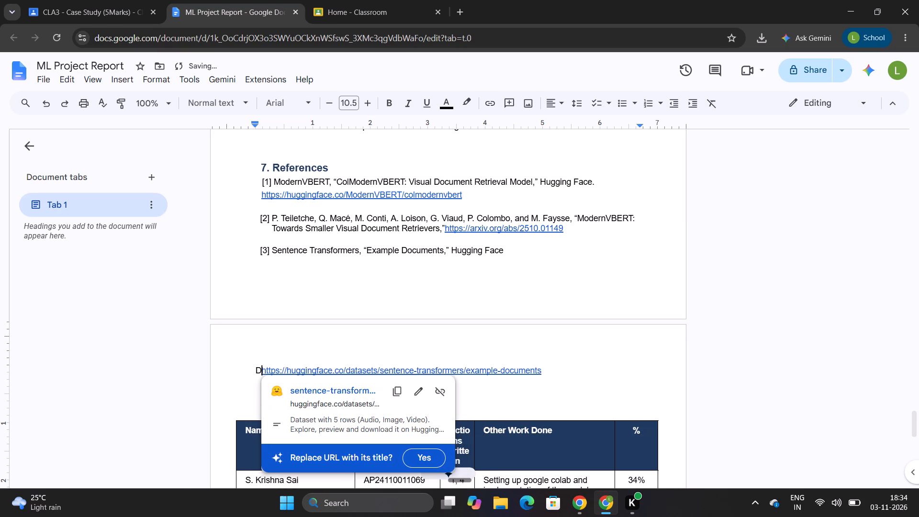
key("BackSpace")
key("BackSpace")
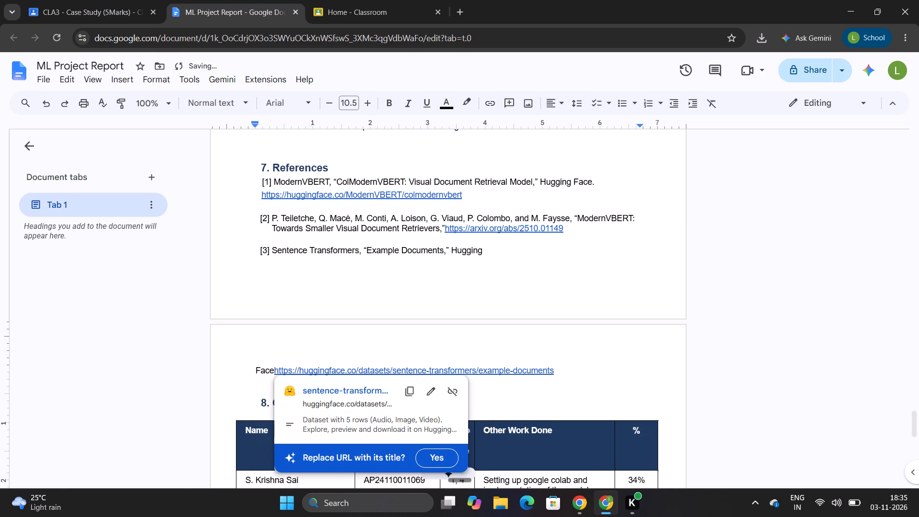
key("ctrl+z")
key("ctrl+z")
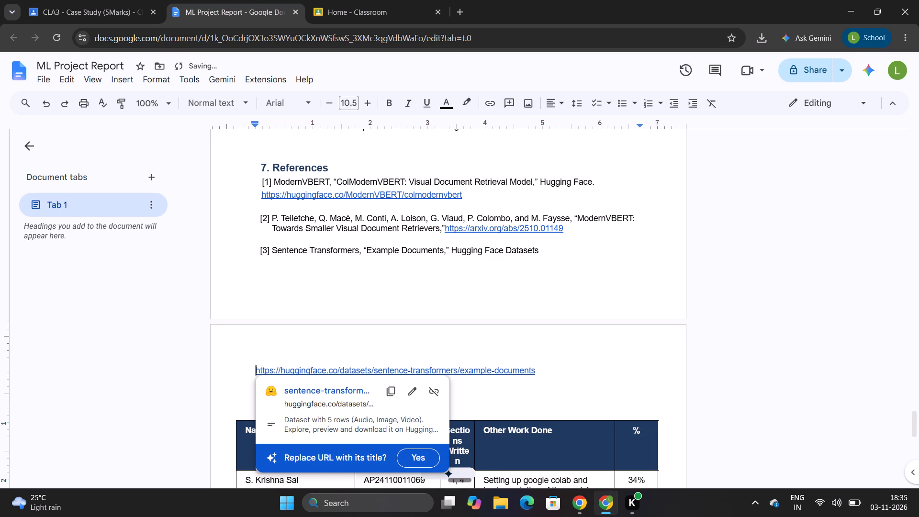
Remove the paragraph indent of the "7. References" heading and insert one space before it.
scroll(269, 182, "up", 1)
left_click(257, 229)
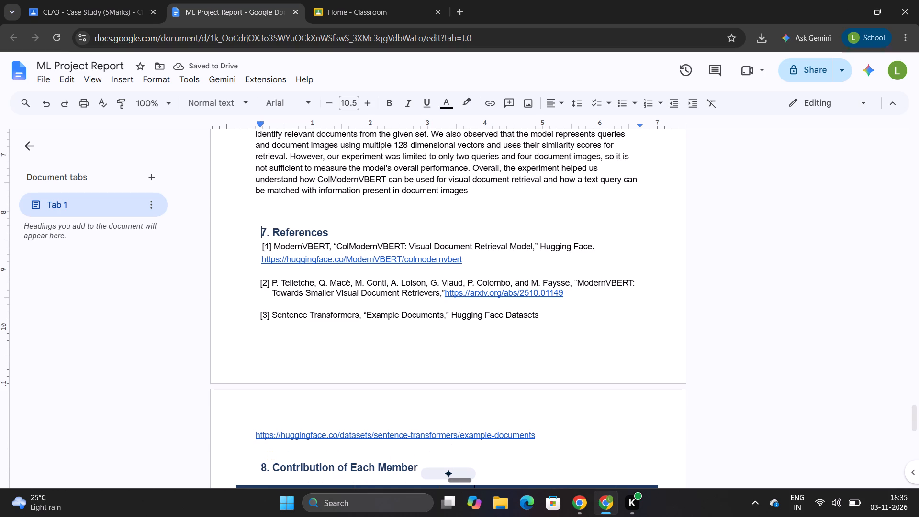
key("BackSpace")
key("Up")
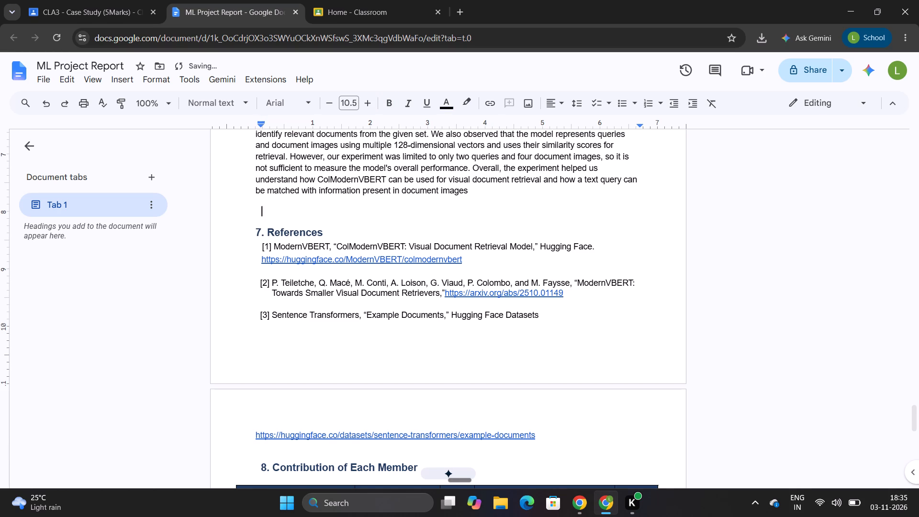
key("Down")
key("space")
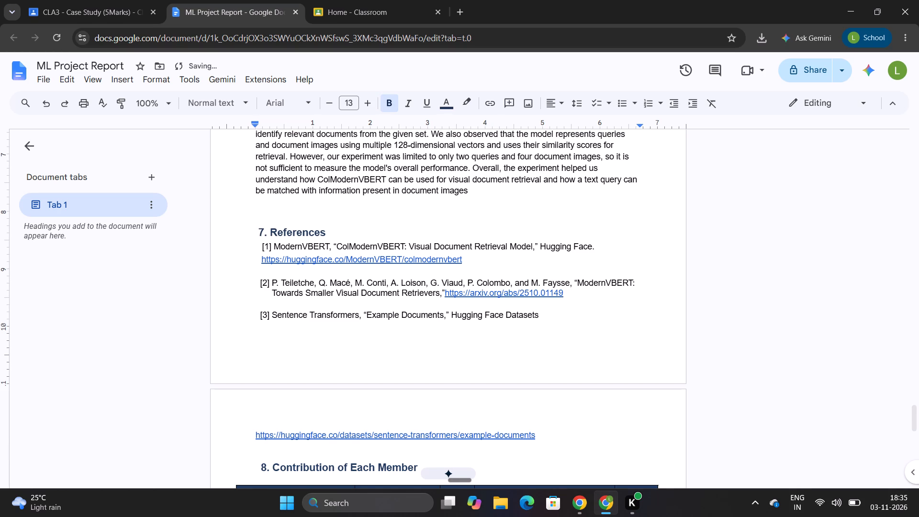
Delete the indented blank line above the "7. References" heading.
key("Up")
key("BackSpace")
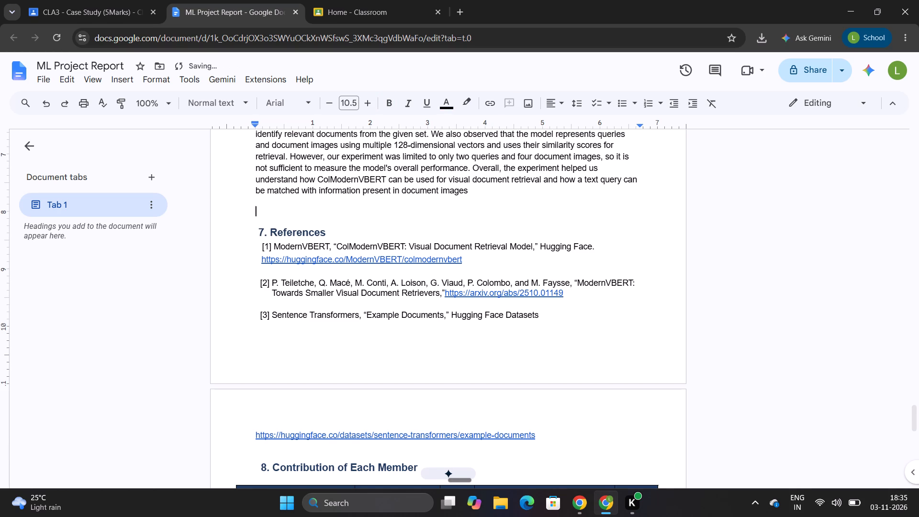
key("BackSpace")
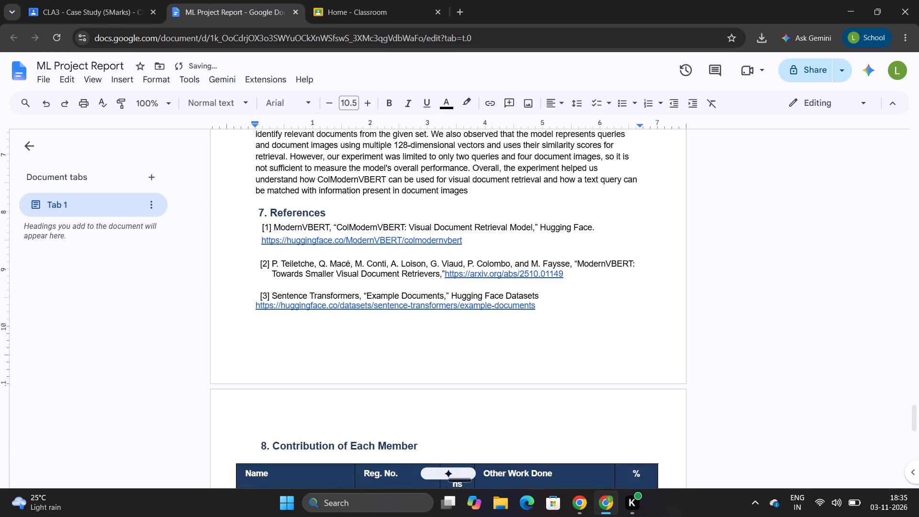
Review the contribution table and the signature table at the end of the report.
scroll(310, 414, "down", 6)
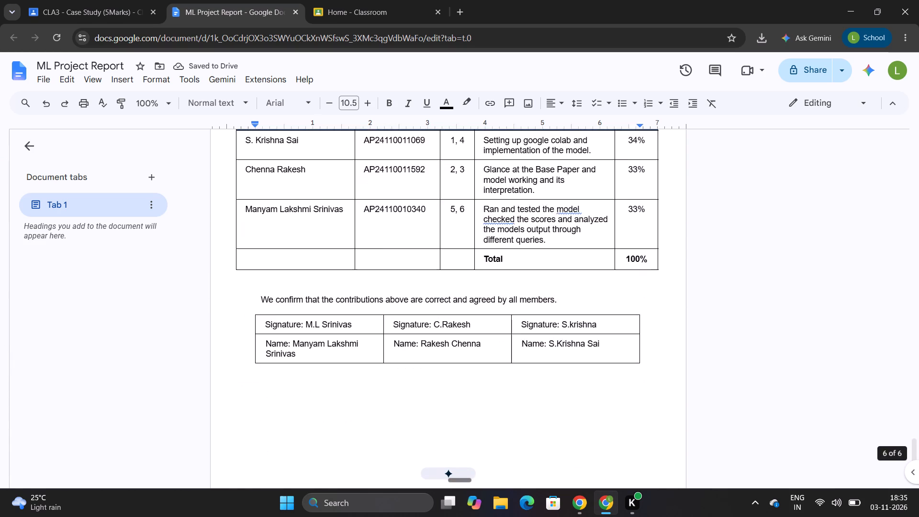
scroll(310, 414, "down", 1)
left_click(310, 414)
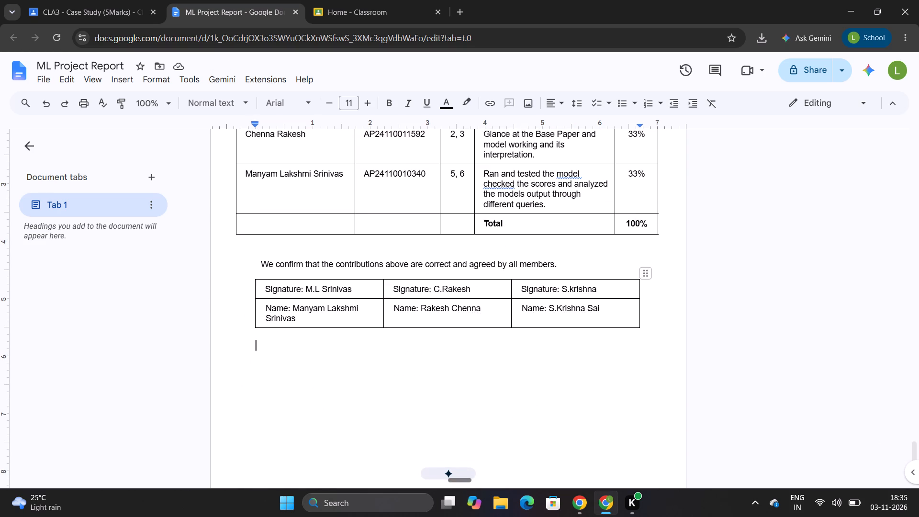
scroll(661, 270, "up", 17)
scroll(661, 270, "up", 6)
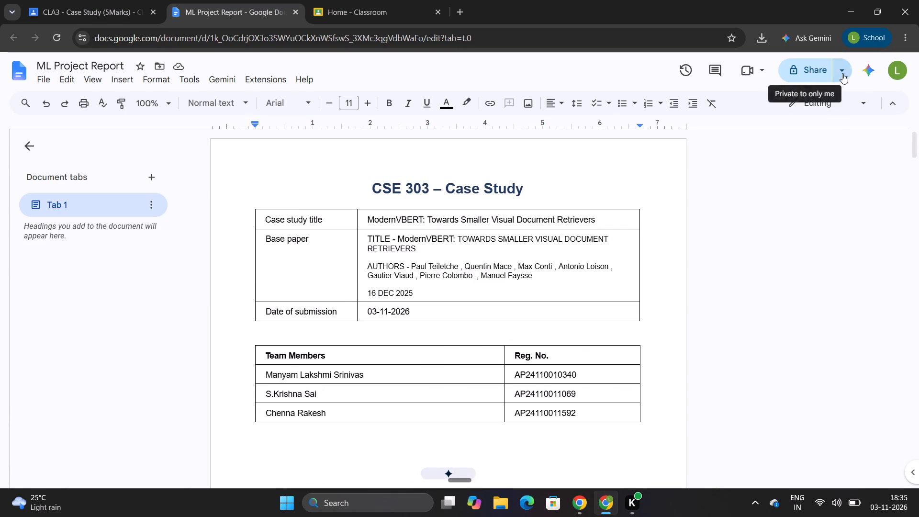
Download the ML Project Report document as a PDF.
left_click(39, 81)
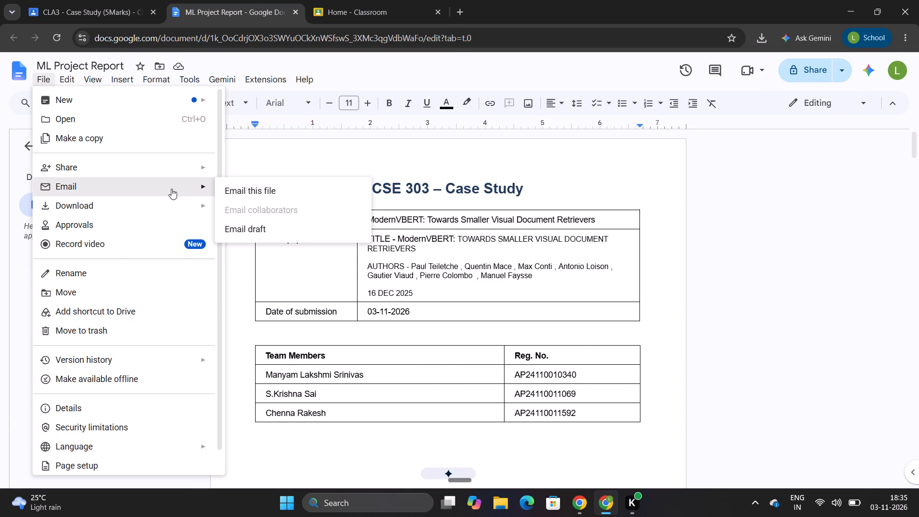
left_click(248, 226)
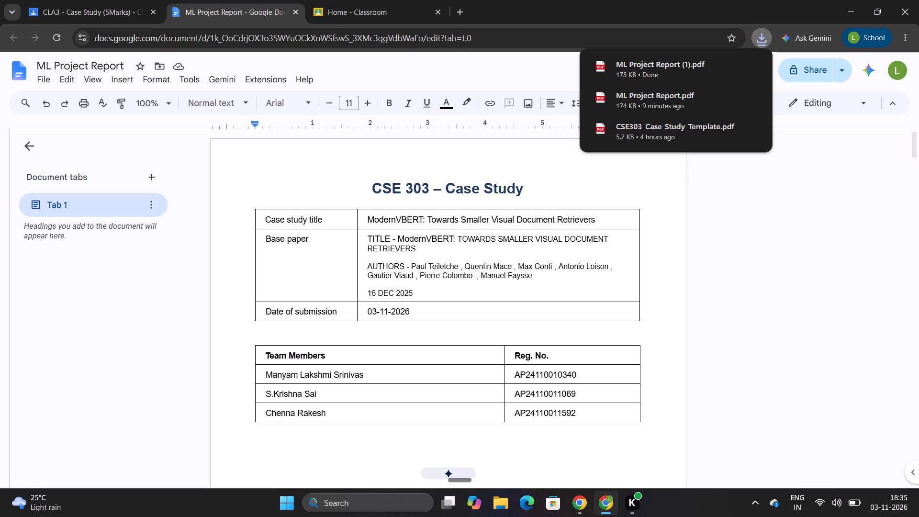
In File Explorer, delete the older ML Project Report PDF from the Downloads folder.
left_click(505, 516)
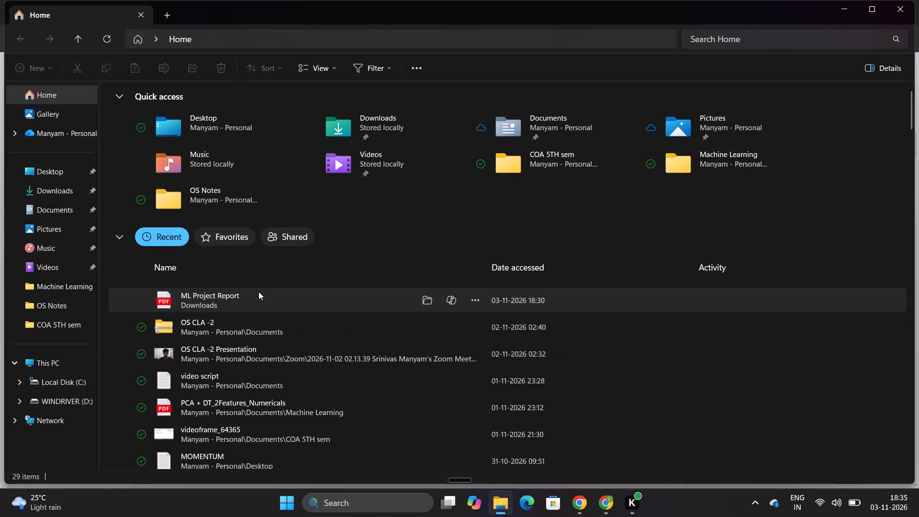
left_click(46, 196)
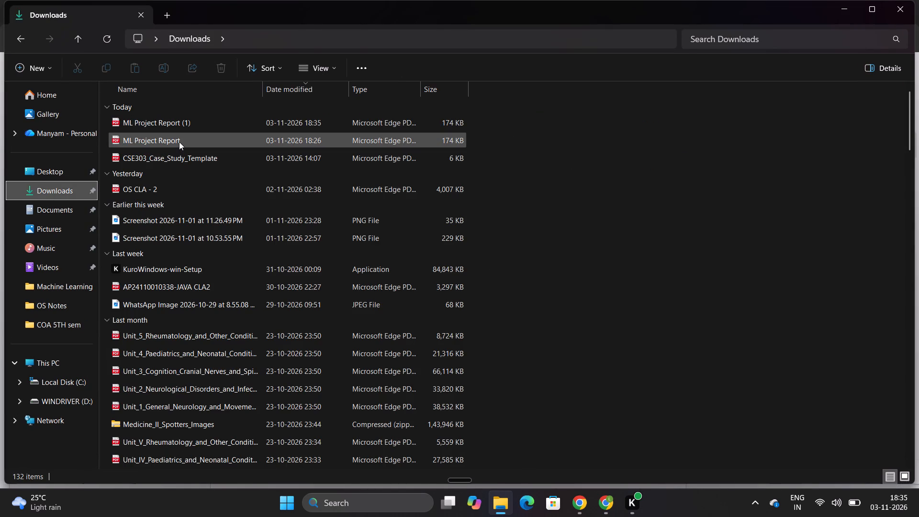
left_click(179, 142)
key("Delete")
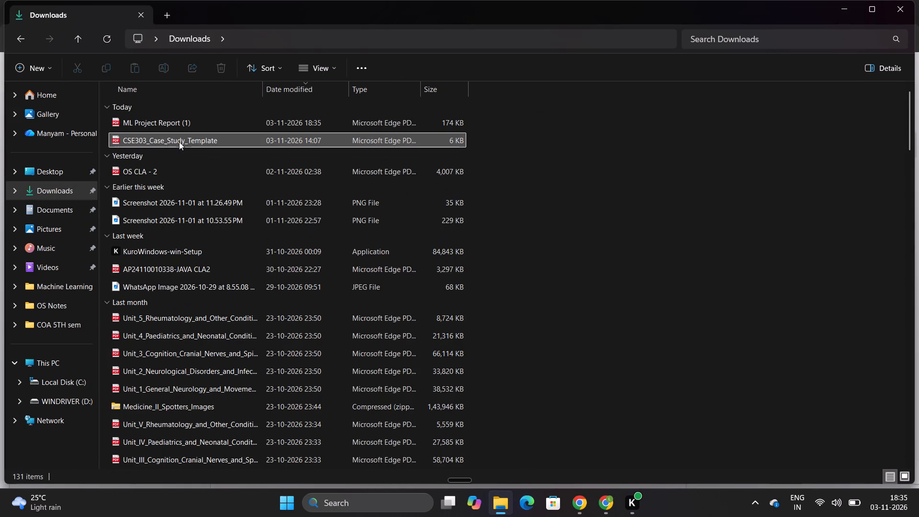
Rename the PDF "ML Project Report (1)" as "ML Project Report", close File Explorer and return to the document.
left_click(219, 118)
left_click(170, 73)
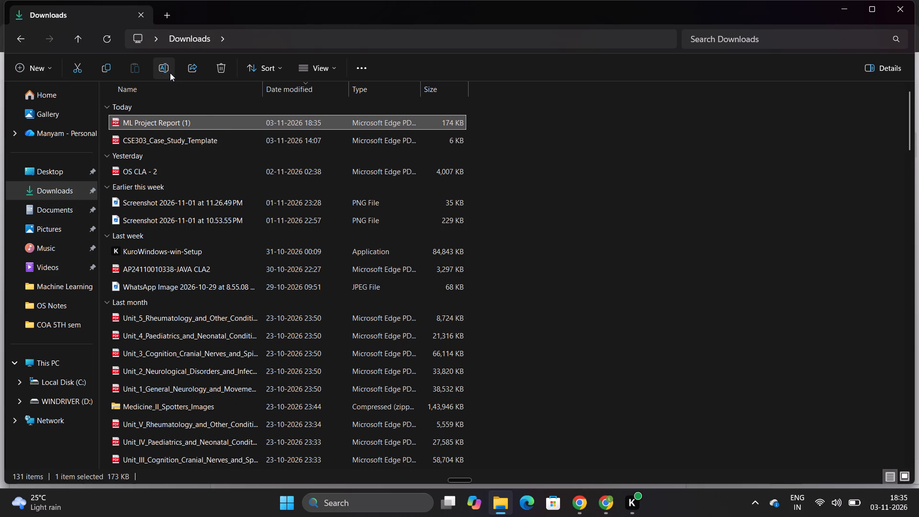
left_click(199, 123)
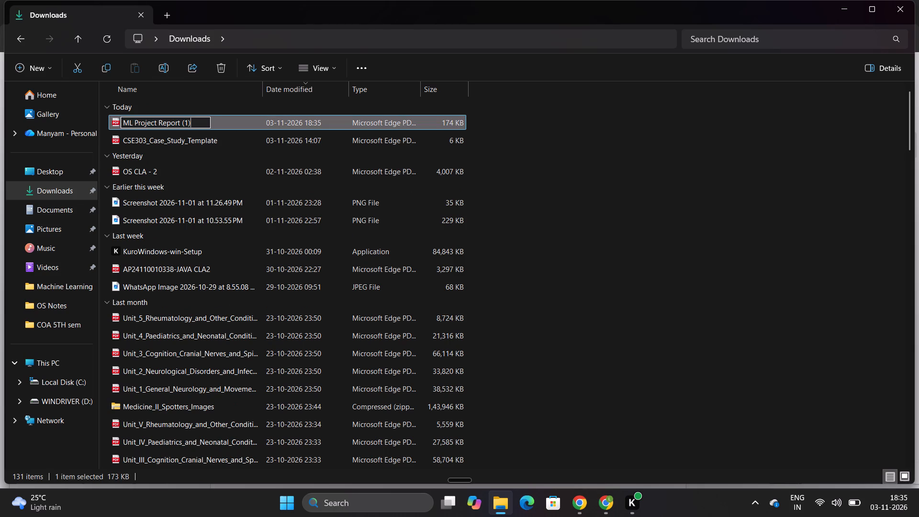
key("BackSpace")
key("BackSpace")
key("BackSpace")
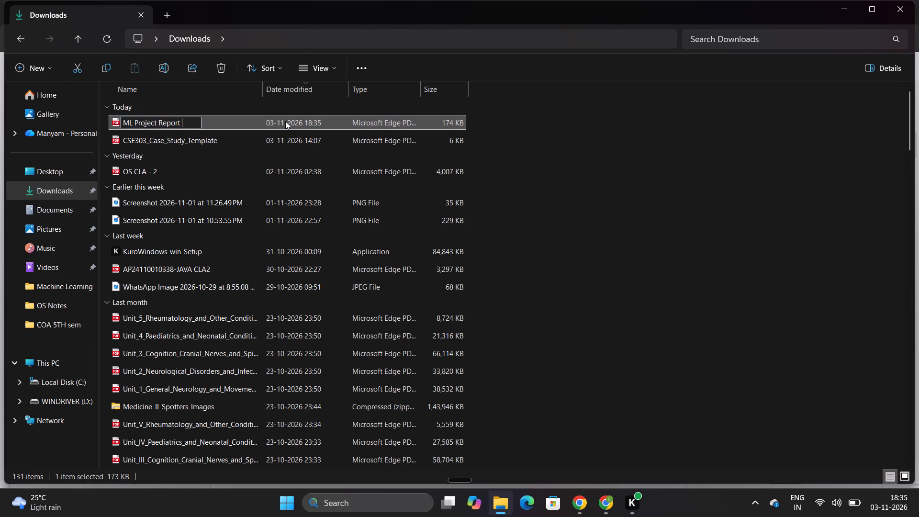
key("Return")
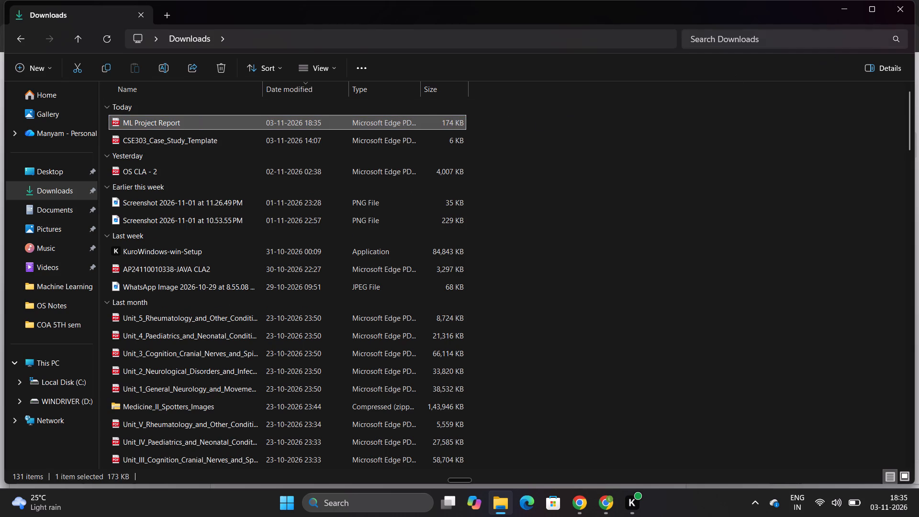
left_click(897, 16)
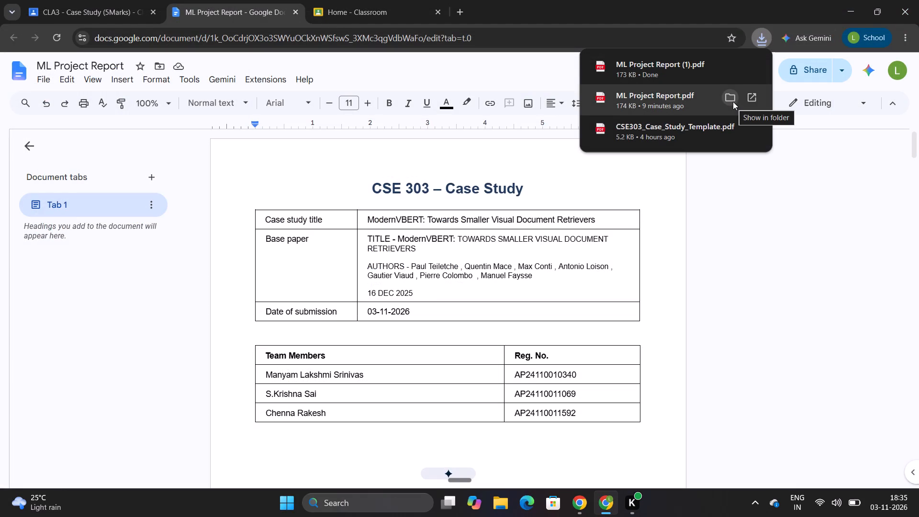
left_click(703, 173)
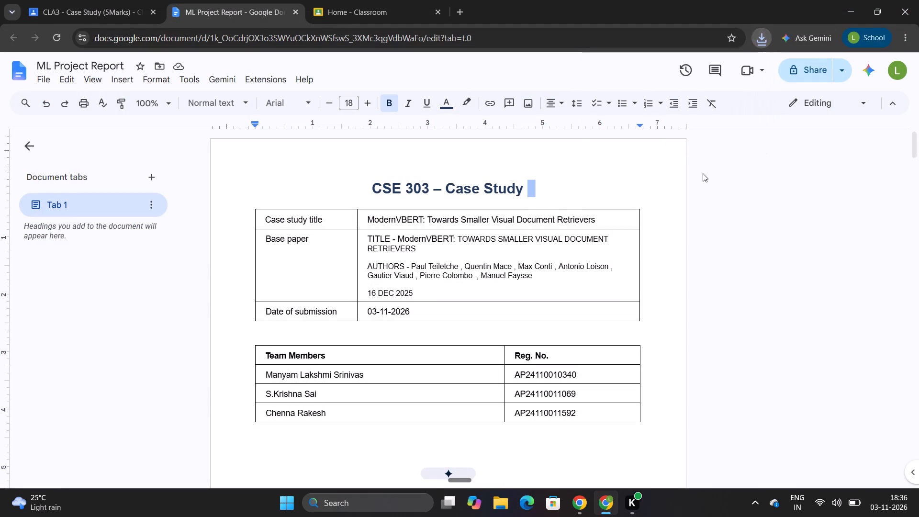